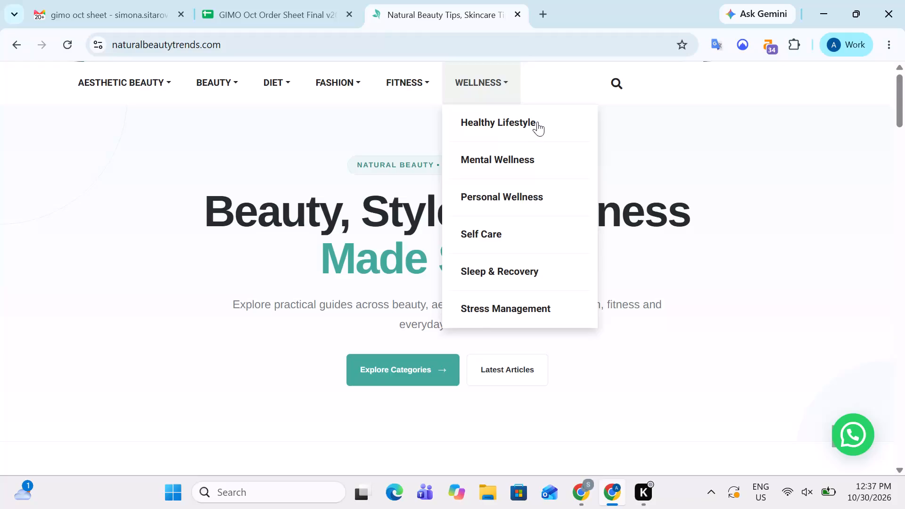
# Look over the naturalbeautytrends.com home page to check its language and content.
pyautogui.scroll(-20, 598, 189)
pyautogui.scroll(-7, 598, 189)
pyautogui.scroll(4, 509, 284)
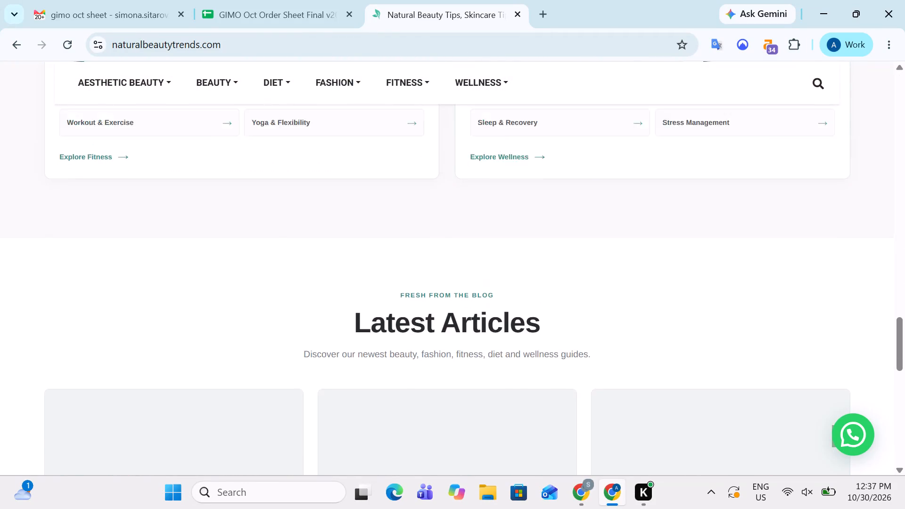
pyautogui.scroll(20, 509, 284)
pyautogui.scroll(14, 509, 284)
pyautogui.hotkey('alt', 'Tab')
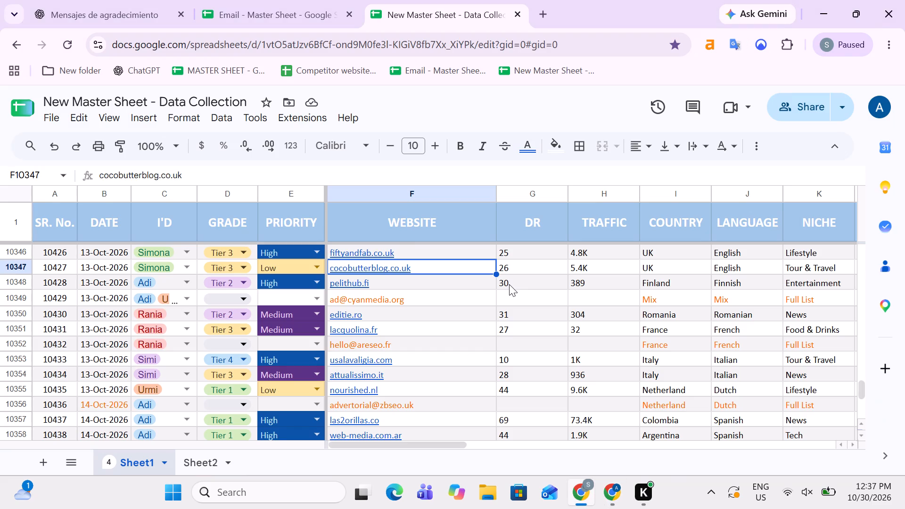
pyautogui.hotkey('alt', 'Tab')
pyautogui.hotkey('alt', 'Tab')
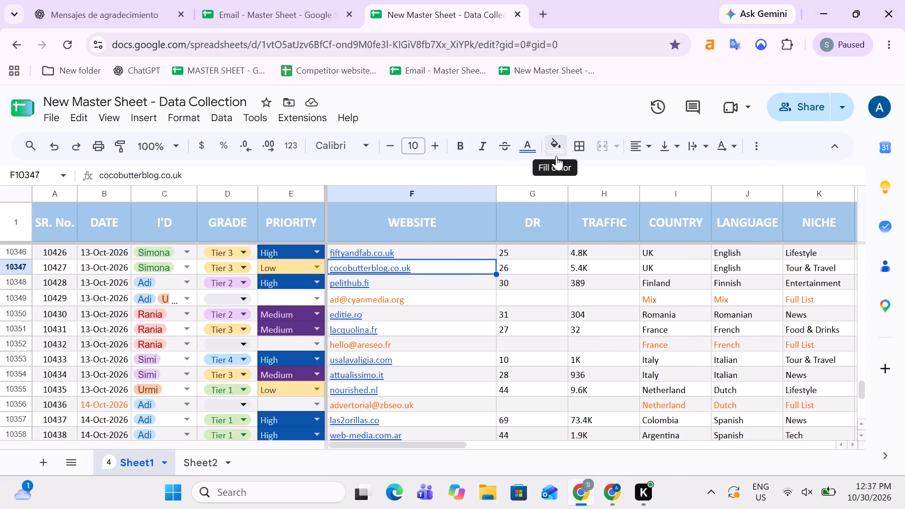
pyautogui.hotkey('alt', 'Tab')
pyautogui.hotkey('alt', 'Tab')
pyautogui.hotkey('alt', 'Tab')
pyautogui.hotkey('alt', 'Tab')
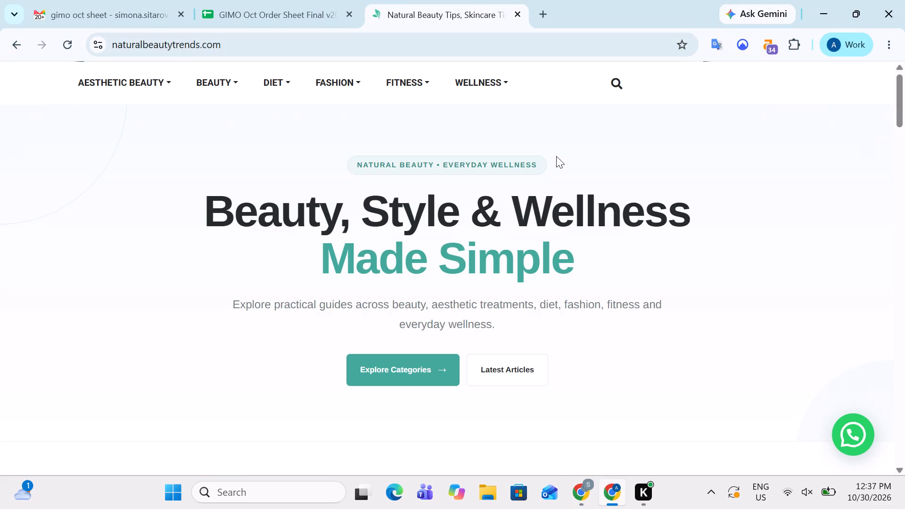
# In the New Master Sheet, find naturalbeautytrends.com and set its language to English.
pyautogui.hotkey('alt', 'Tab')
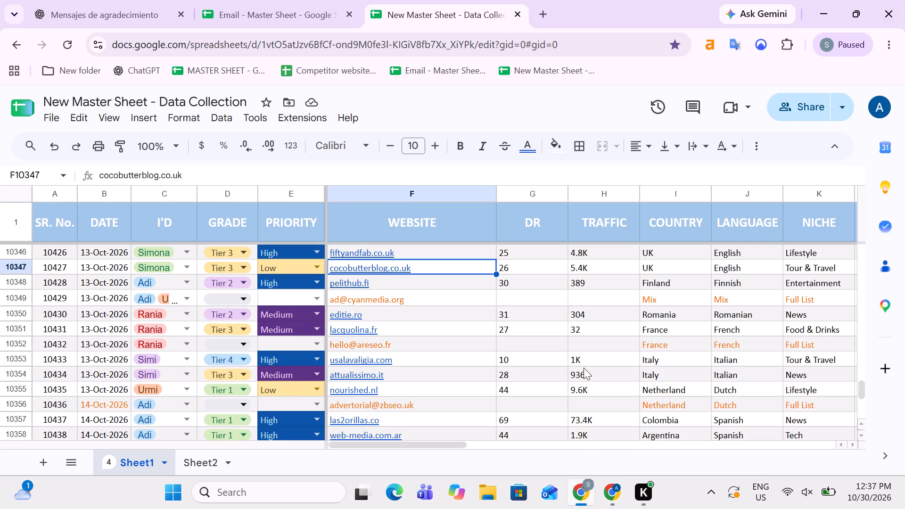
pyautogui.hotkey('ctrl', 'f')
pyautogui.hotkey('ctrl', 'v')
pyautogui.scroll(-1, 561, 345)
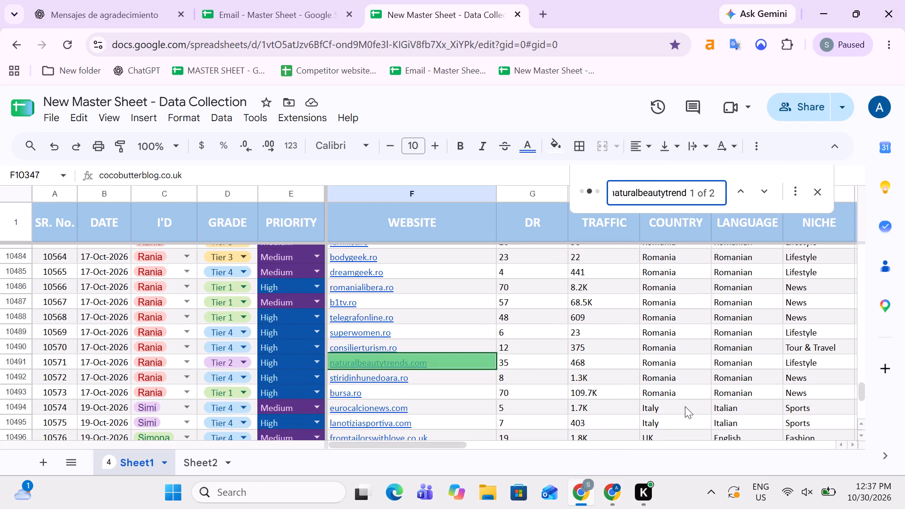
pyautogui.click(723, 376)
pyautogui.press('Left')
pyautogui.press('Left')
pyautogui.press('Up')
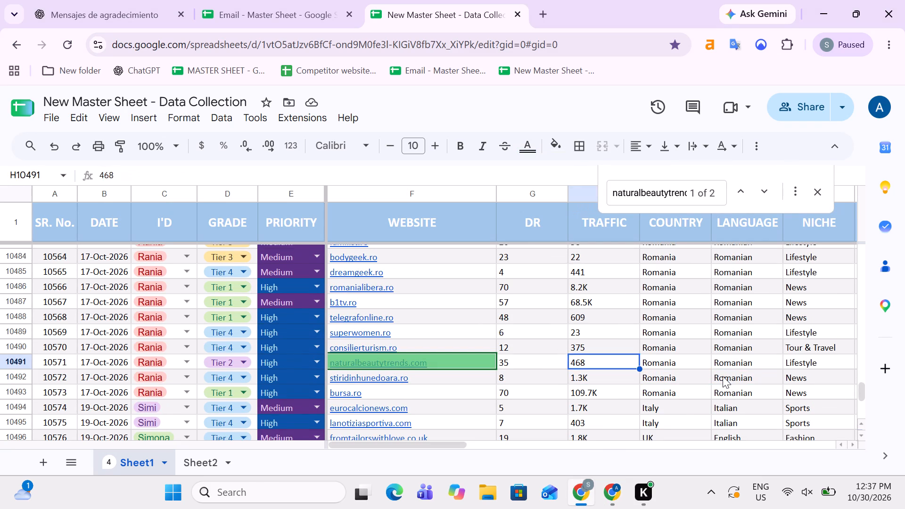
pyautogui.press('Right')
pyautogui.press('Right')
pyautogui.write('Eng')
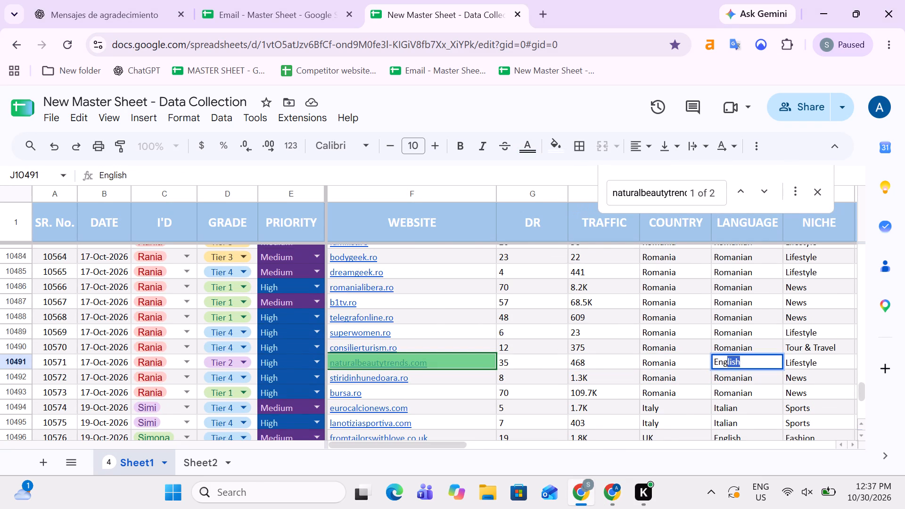
pyautogui.press('Right')
# Review the rest of the naturalbeautytrends.com row, from contact details back to grade, priority and website.
pyautogui.press('Right')
pyautogui.press('Right')
pyautogui.press('Right')
pyautogui.press('Right')
pyautogui.press('Right')
pyautogui.press('Right')
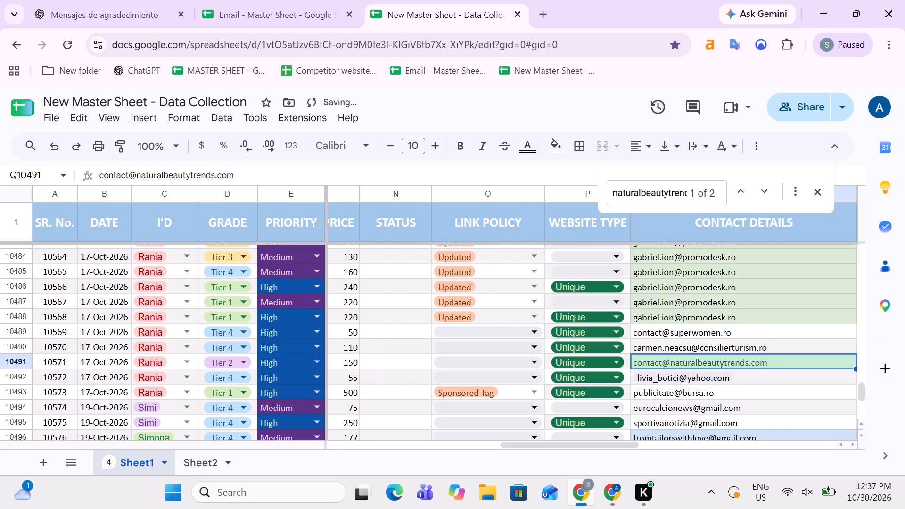
pyautogui.press('Left')
pyautogui.press('Left')
pyautogui.press('Left')
pyautogui.press('Left')
pyautogui.press('Left')
pyautogui.press('Left')
pyautogui.press('Left')
pyautogui.press('Left')
pyautogui.press('Left')
pyautogui.press('Left')
pyautogui.press('Left')
pyautogui.press('Left')
pyautogui.press('Left')
pyautogui.press('Left')
pyautogui.press('Left')
pyautogui.press('Left')
pyautogui.press('Left')
pyautogui.press('Right')
pyautogui.press('Right')
pyautogui.press('Right')
pyautogui.press('Right')
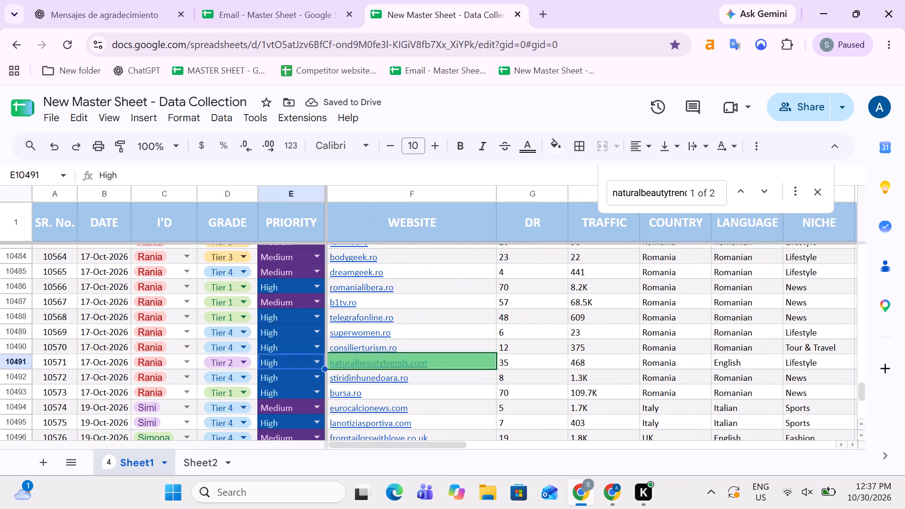
pyautogui.press('Right')
pyautogui.press('Right')
pyautogui.press('Left')
# Switch to the GIMO Oct order sheet and compare the existing and revised country and language for naturalbeautytrends.com.
pyautogui.hotkey('alt', 'Tab')
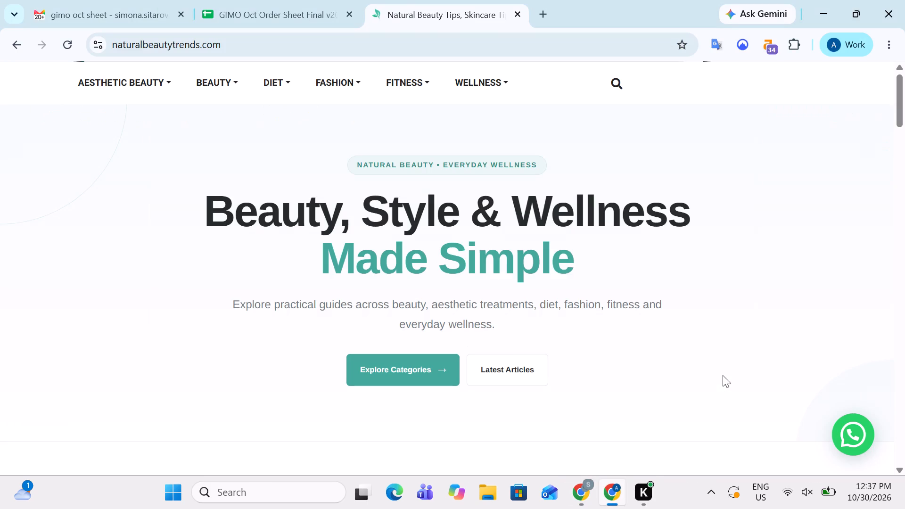
pyautogui.click(298, 0)
pyautogui.press('Right')
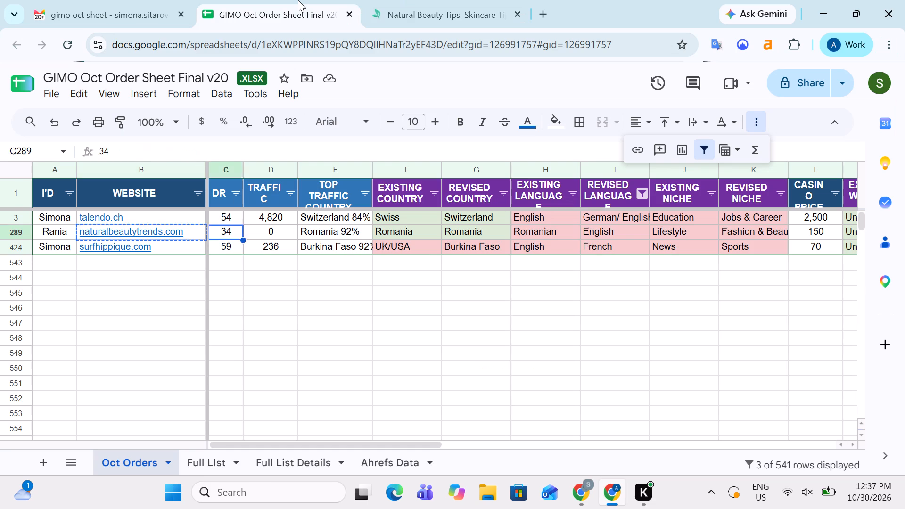
pyautogui.press('Right')
pyautogui.press('Right')
pyautogui.press('Right')
pyautogui.press('Right')
pyautogui.press('Left')
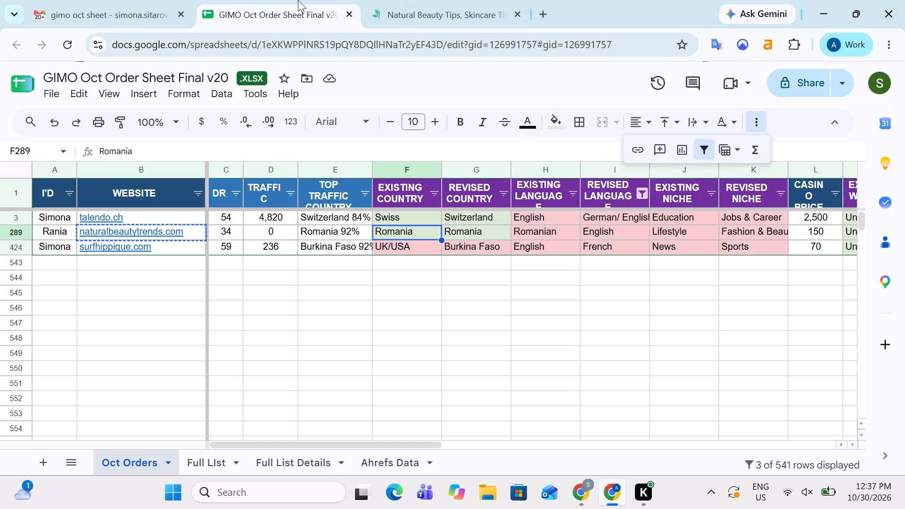
pyautogui.press('Right')
pyautogui.press('Right')
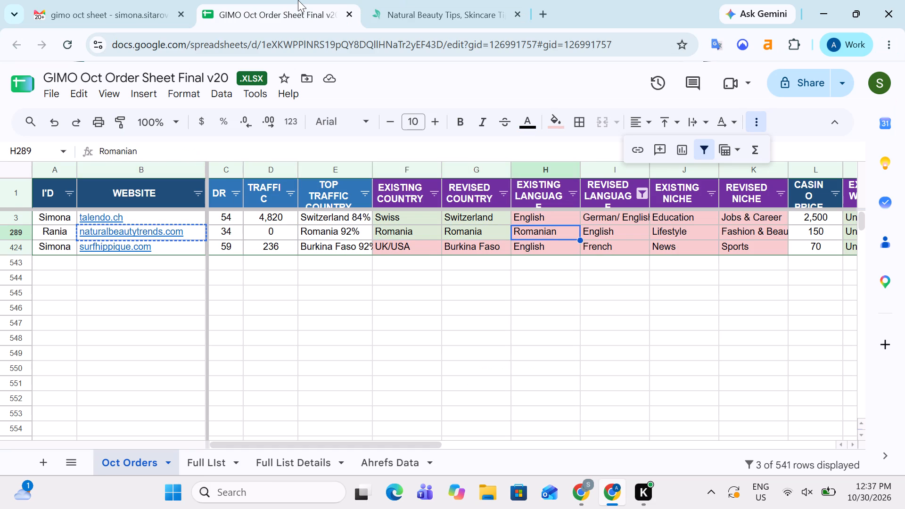
pyautogui.press('Left')
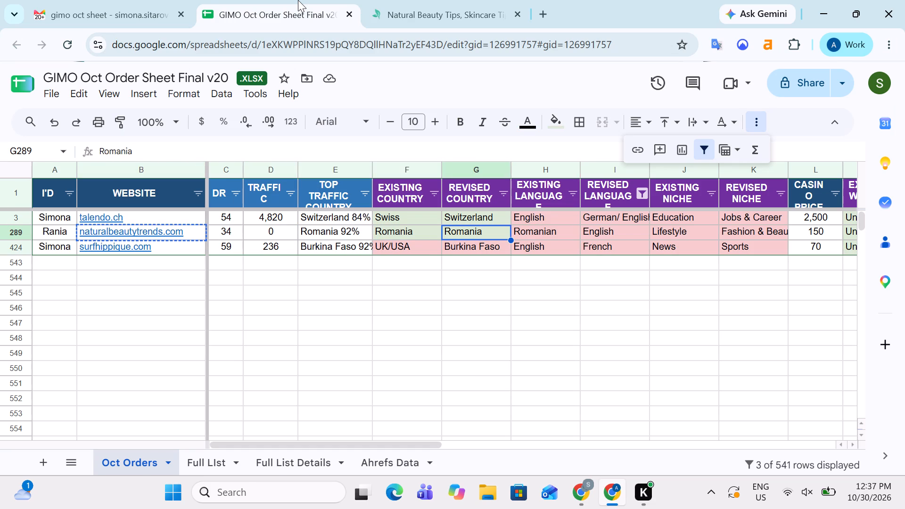
pyautogui.press('Left')
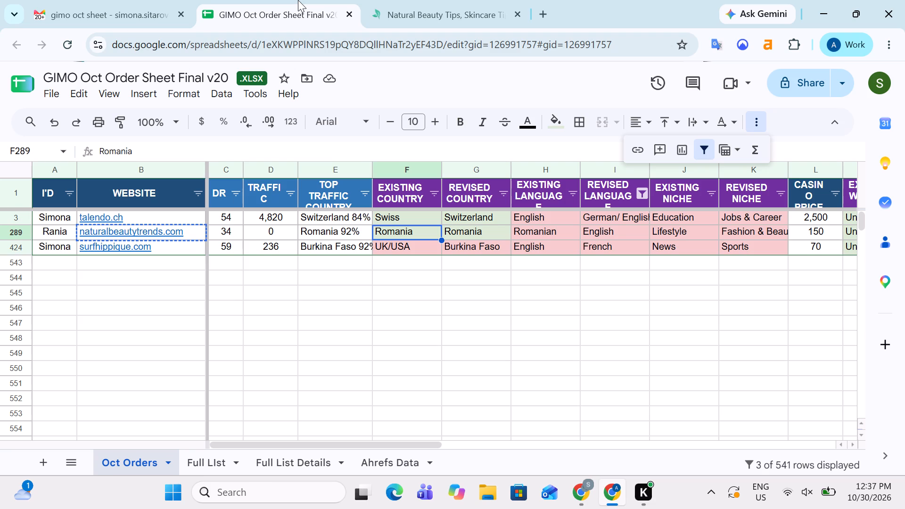
pyautogui.press('Left')
pyautogui.press('Right')
pyautogui.press('Right')
pyautogui.press('Right')
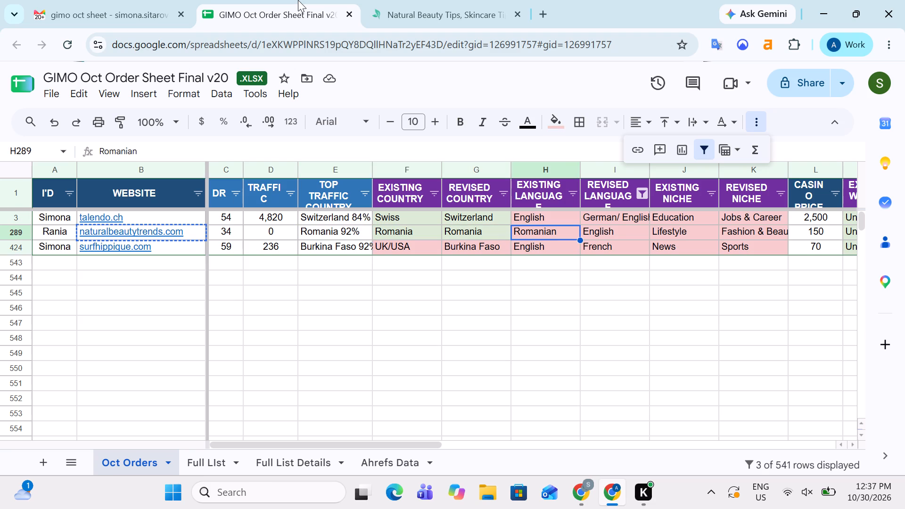
pyautogui.press('Right')
pyautogui.press('Left')
pyautogui.press('Right')
# Compare the revised languages of the three filtered websites in the order sheet.
pyautogui.press('Up')
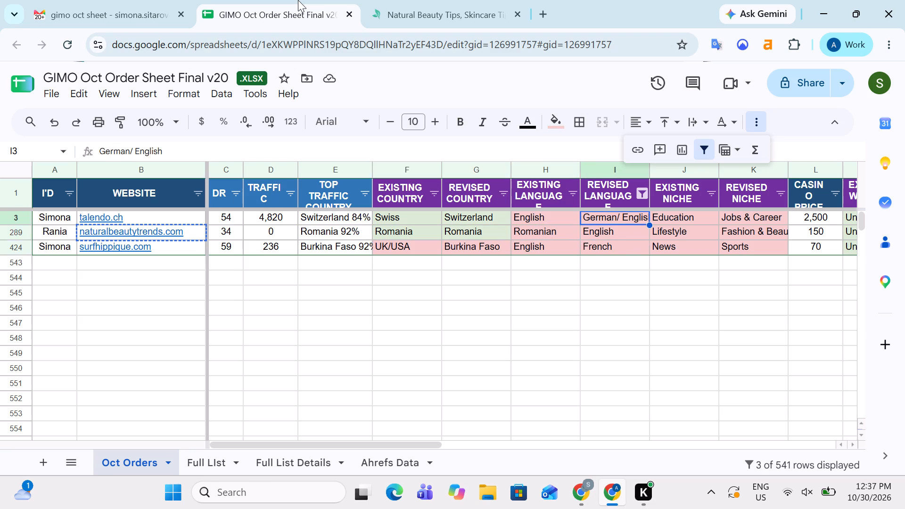
pyautogui.press('Down')
pyautogui.press('Up')
pyautogui.press('Down')
pyautogui.press('Down')
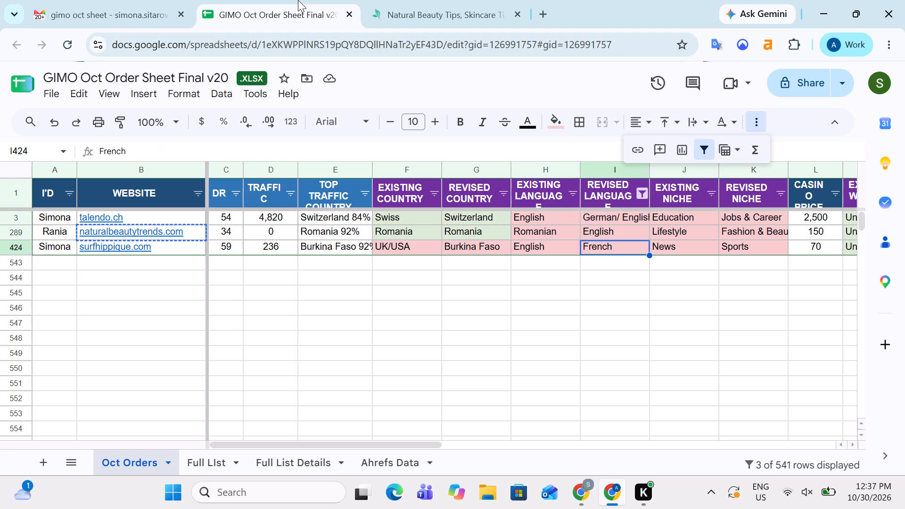
pyautogui.press('Left')
pyautogui.press('Right')
pyautogui.press('Up')
pyautogui.press('Up')
pyautogui.press('Down')
pyautogui.press('Down')
# Copy surfhippique.com from the order sheet's website column and open the site in the existing website tab.
pyautogui.press('Left')
pyautogui.press('Left')
pyautogui.press('Left')
pyautogui.press('Left')
pyautogui.press('Left')
pyautogui.press('Left')
pyautogui.press('Left')
pyautogui.press('Left')
pyautogui.press('Left')
pyautogui.press('Left')
pyautogui.press('Left')
pyautogui.press('Left')
pyautogui.press('Left')
pyautogui.press('Left')
pyautogui.press('Left')
pyautogui.press('Left')
pyautogui.press('Left')
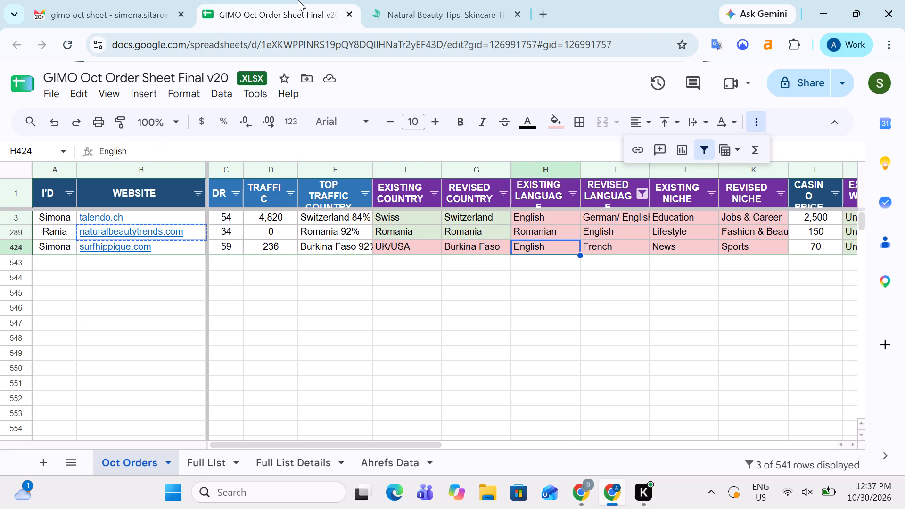
pyautogui.press('Right')
pyautogui.hotkey('ctrl', 'c')
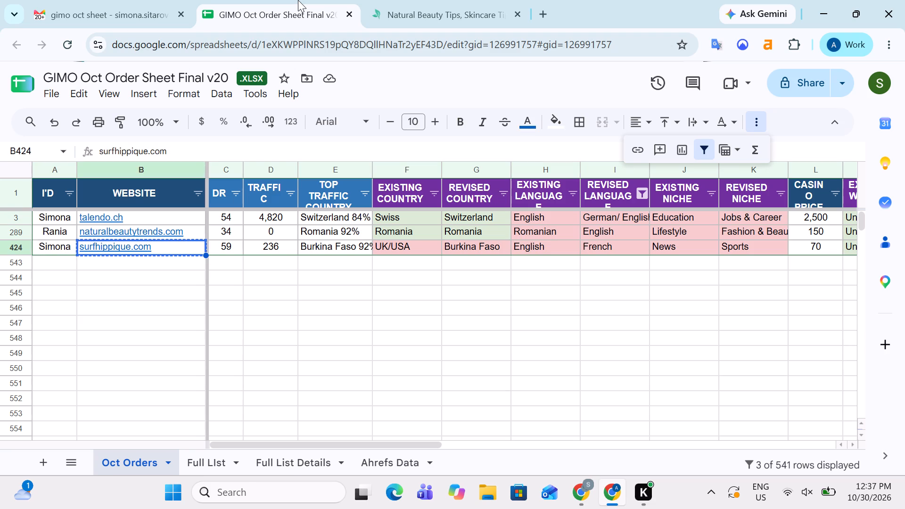
pyautogui.click(432, 0)
pyautogui.click(412, 42)
pyautogui.hotkey('ctrl', 'v')
pyautogui.press('Return')
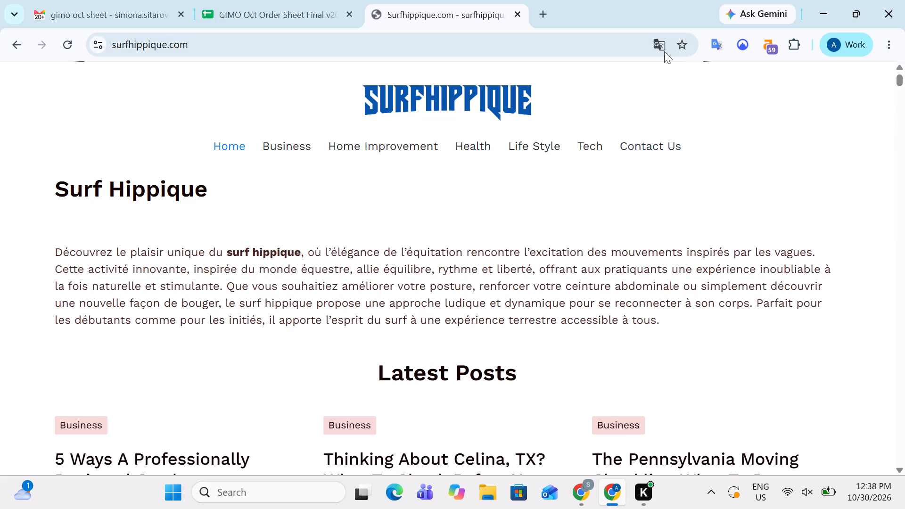
pyautogui.click(664, 51)
# Return to the order sheet and check the existing and revised country, language and niche for surfhippique.com.
pyautogui.click(313, 0)
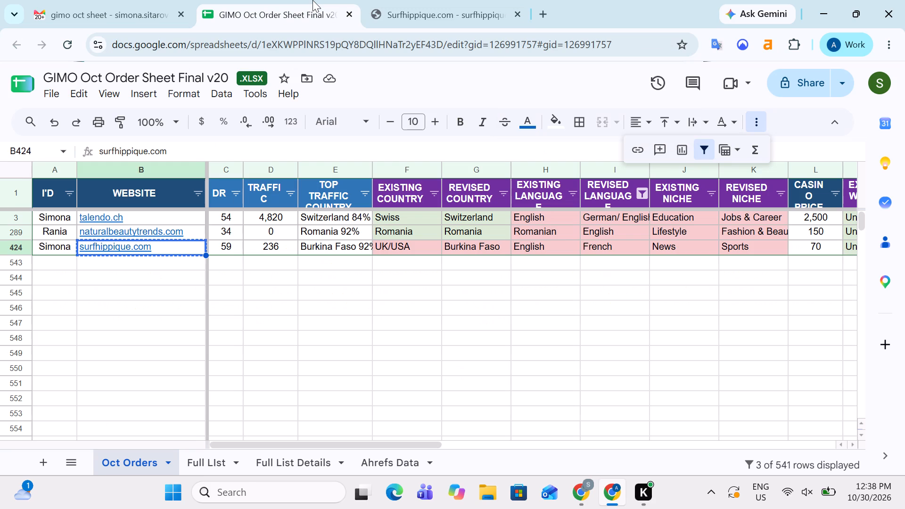
pyautogui.press('Right')
pyautogui.press('Right')
pyautogui.press('Right')
pyautogui.press('Right')
pyautogui.press('Right')
pyautogui.press('Right')
pyautogui.press('Right')
pyautogui.press('Right')
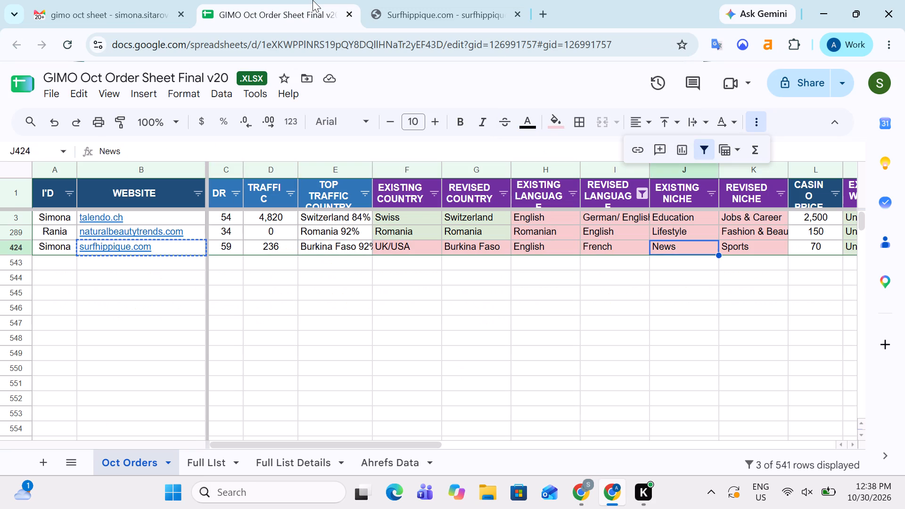
pyautogui.press('Right')
pyautogui.press('Left')
pyautogui.press('Left')
pyautogui.press('Left')
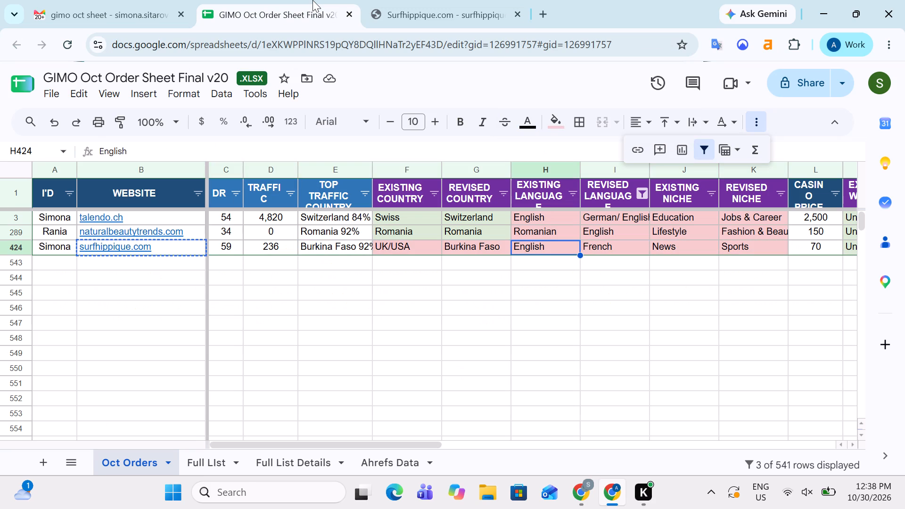
# Switch to the New Master Sheet and search it for surfhippique.com.
pyautogui.hotkey('alt', 'Tab')
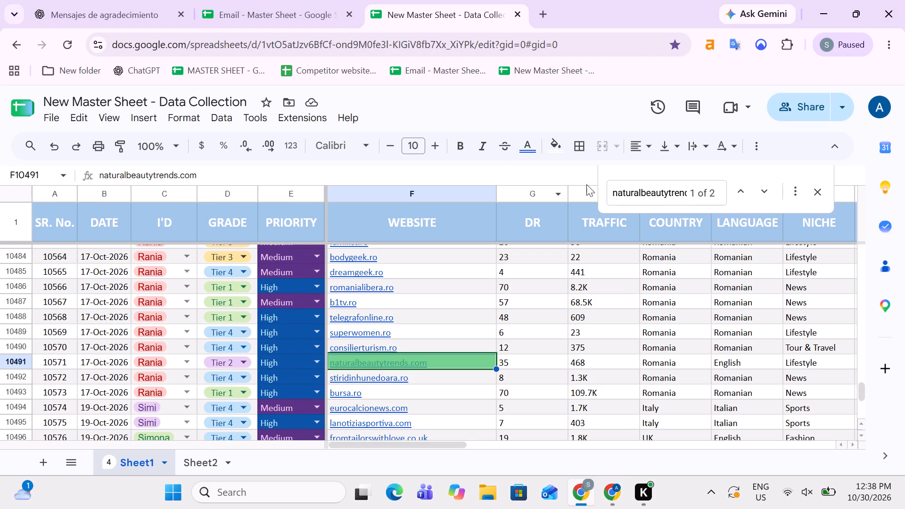
pyautogui.tripleClick(661, 187)
pyautogui.hotkey('ctrl', 'v')
pyautogui.scroll(-2, 601, 292)
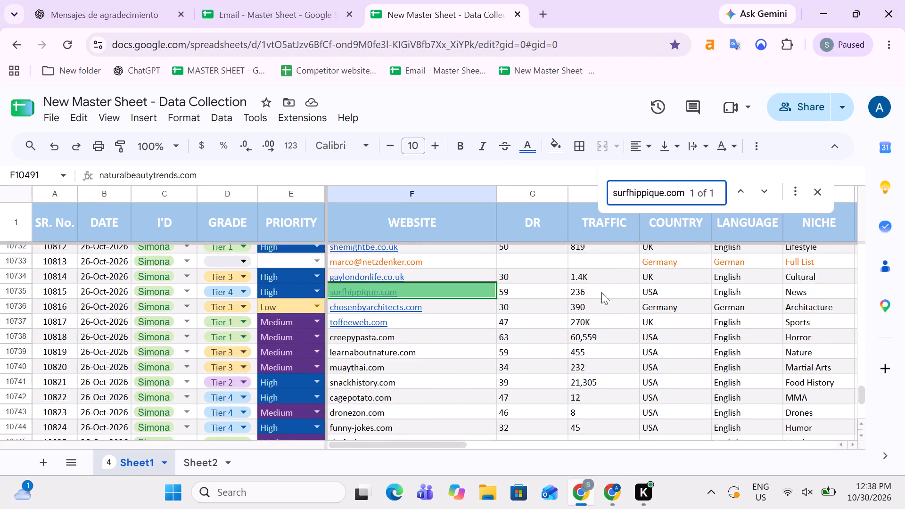
pyautogui.scroll(-1, 601, 292)
pyautogui.scroll(1, 556, 279)
pyautogui.click(527, 296)
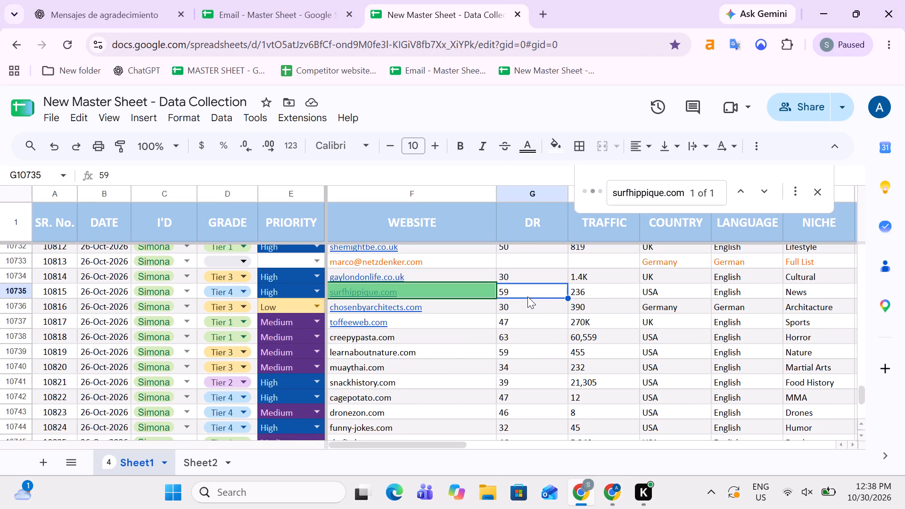
# Examine the surfhippique.com row in the New Master Sheet, from its identifying columns across to the contact details.
pyautogui.press('Right')
pyautogui.press('Right')
pyautogui.press('Right')
pyautogui.press('Right')
pyautogui.press('Right')
pyautogui.press('Right')
pyautogui.press('Right')
pyautogui.press('Right')
pyautogui.press('Right')
pyautogui.press('Right')
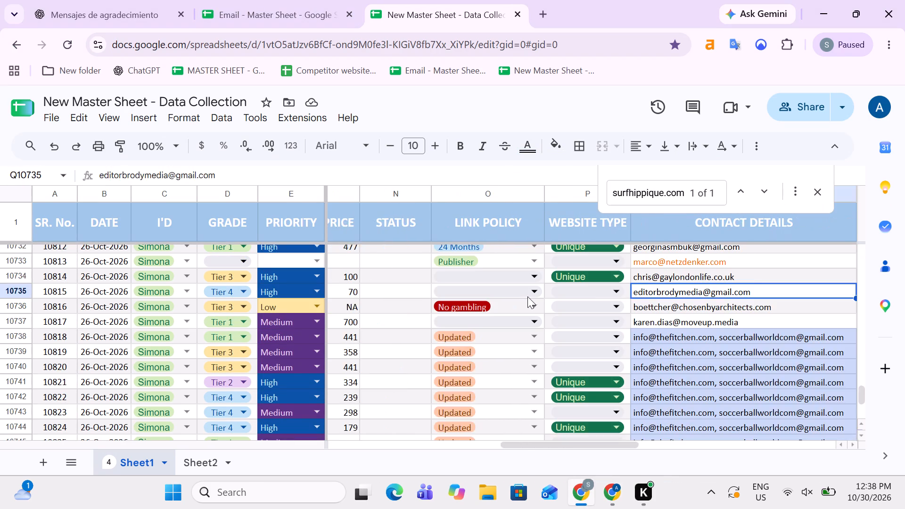
pyautogui.press('Right')
pyautogui.press('Left')
pyautogui.press('Left')
pyautogui.press('Left')
pyautogui.press('Left')
pyautogui.press('Left')
pyautogui.press('Left')
pyautogui.press('Left')
pyautogui.press('Left')
pyautogui.press('Left')
pyautogui.press('Left')
pyautogui.press('Left')
pyautogui.press('Left')
pyautogui.press('Left')
pyautogui.press('Left')
pyautogui.press('Left')
pyautogui.press('Left')
pyautogui.press('Left')
pyautogui.press('Left')
pyautogui.press('Left')
pyautogui.press('Left')
# Set the language of surfhippique.com to French in the New Master Sheet.
pyautogui.press('Right')
pyautogui.press('Right')
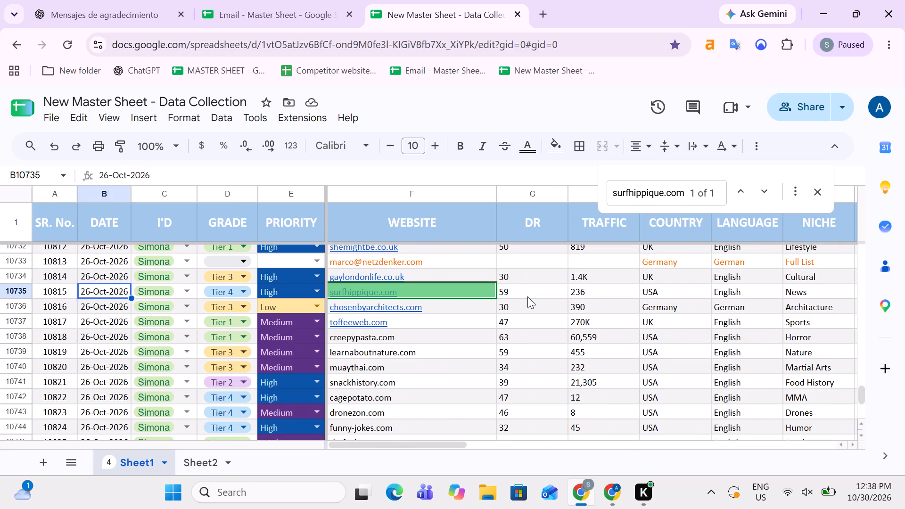
pyautogui.press('Right')
pyautogui.press('Right')
pyautogui.press('Right')
pyautogui.press('Right')
pyautogui.press('Right')
pyautogui.press('Right')
pyautogui.press('Right')
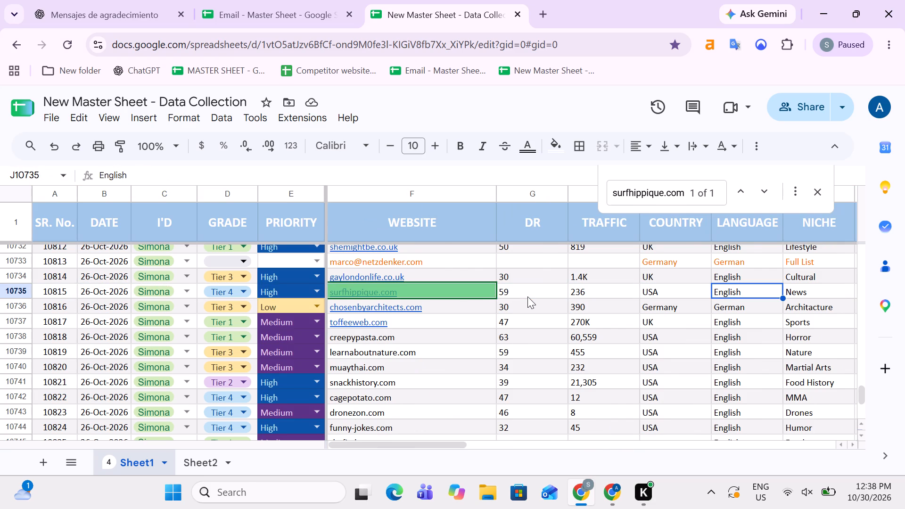
pyautogui.write('Fr')
pyautogui.press('Right')
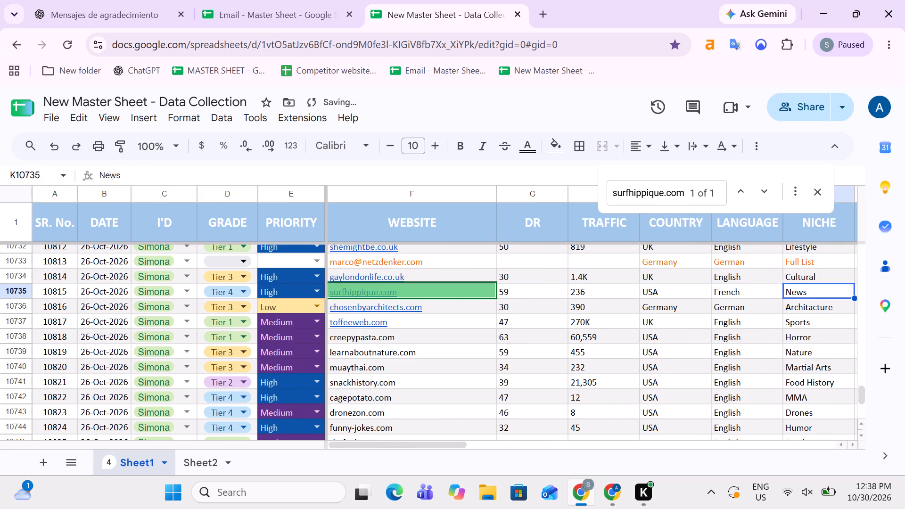
# Switch to the October order sheet and copy surfhippique.com's revised country, Burkina Faso, for its country entry in the New Master Sheet.
pyautogui.press('Left')
pyautogui.press('Left')
pyautogui.hotkey('alt', 'Tab')
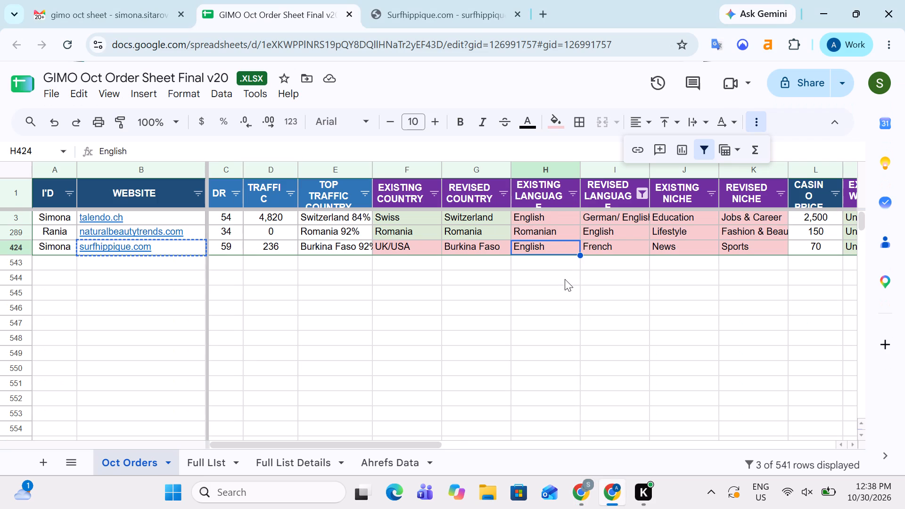
pyautogui.click(493, 246)
pyautogui.hotkey('ctrl', 'c')
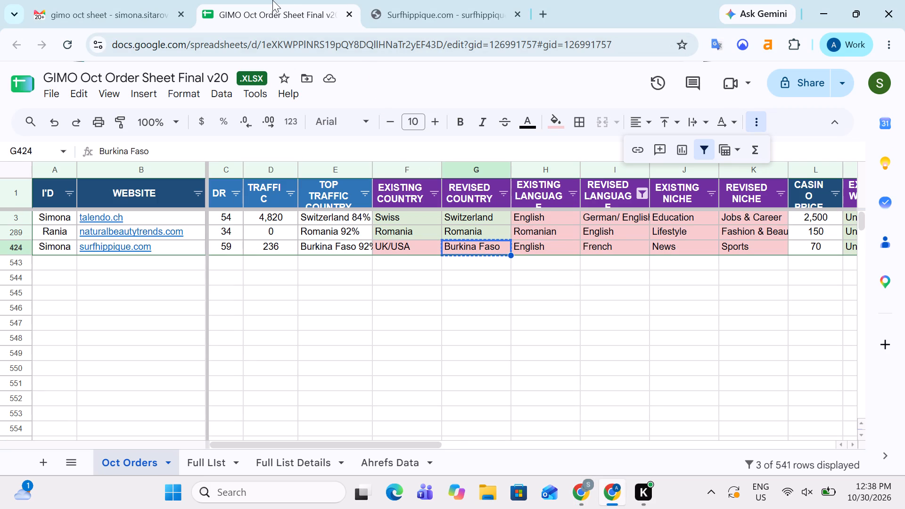
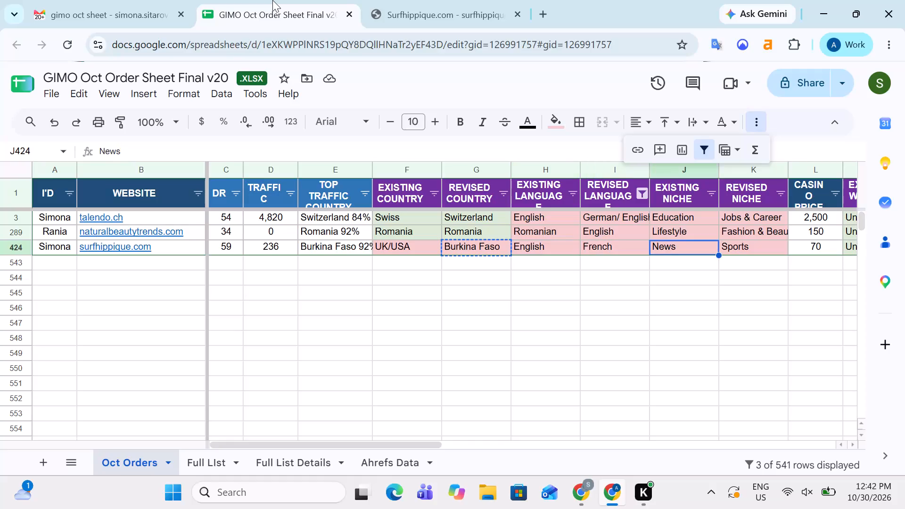
# Fill the revised language cells of talendo.ch, naturalbeautytrends.com and surfhippique.com with light green in the October order sheet.
pyautogui.press('Left')
pyautogui.press('Left')
pyautogui.press('Right')
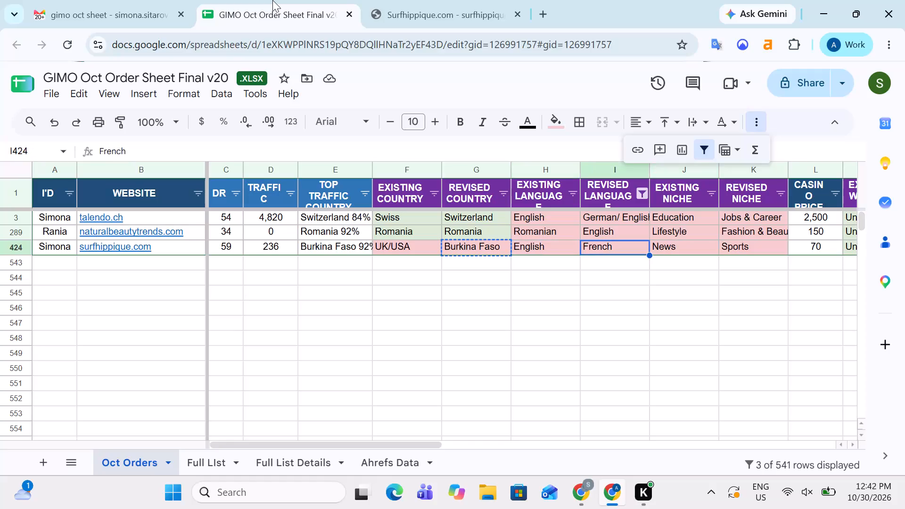
pyautogui.press('Left')
pyautogui.press('Up')
pyautogui.press('Up')
pyautogui.press('Right')
pyautogui.press('Down')
pyautogui.press('Up')
pyautogui.hotkey('shift', 'Down')
pyautogui.hotkey('shift', 'Down')
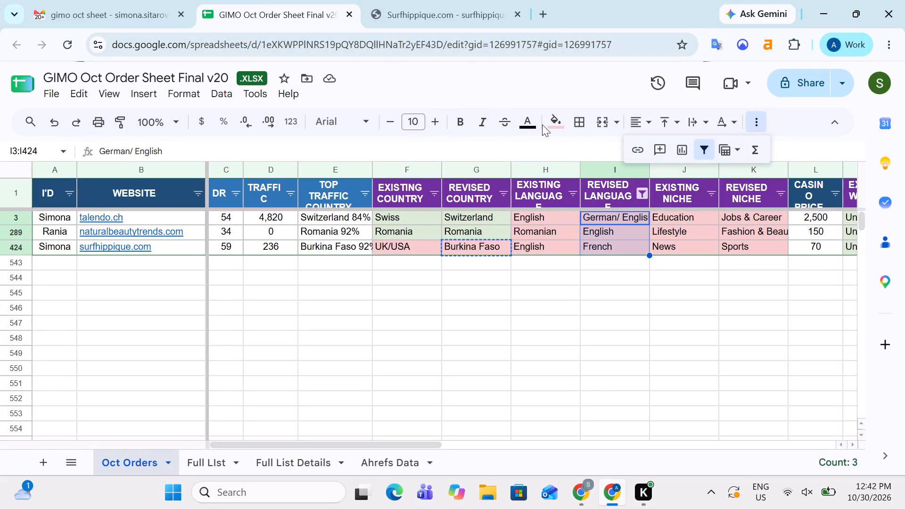
pyautogui.click(555, 121)
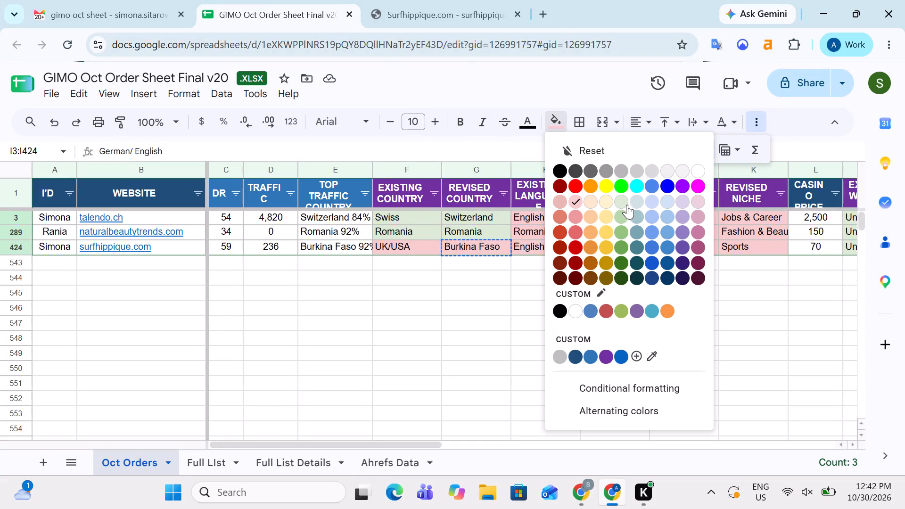
pyautogui.click(622, 200)
pyautogui.click(593, 288)
# Examine the talendo.ch and surfhippique.com rows in the October order sheet, comparing their existing and revised entries.
pyautogui.press('Up')
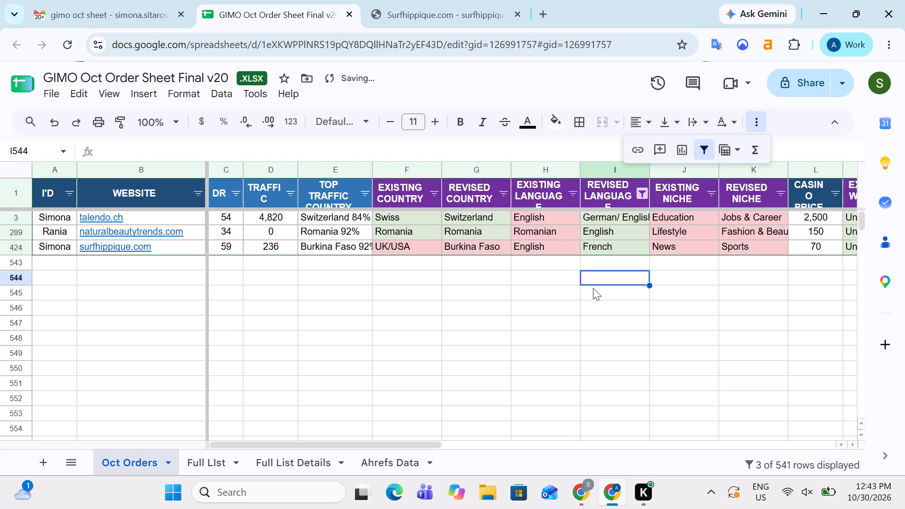
pyautogui.press('Up')
pyautogui.press('Up')
pyautogui.press('Up')
pyautogui.press('Up')
pyautogui.press('Up')
pyautogui.press('Down')
pyautogui.press('Right')
pyautogui.press('Right')
pyautogui.press('Right')
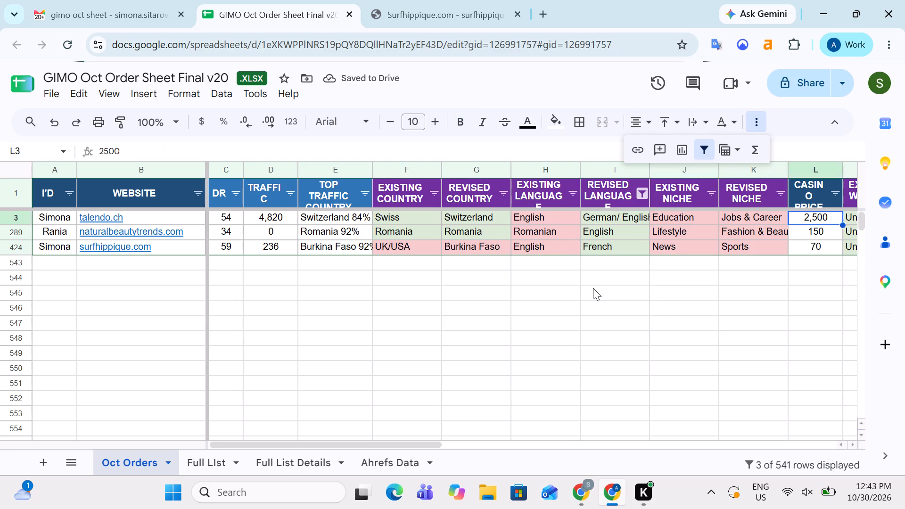
pyautogui.press('Left')
pyautogui.press('Left')
pyautogui.press('Right')
pyautogui.press('Right')
pyautogui.press('Left')
pyautogui.press('Left')
pyautogui.press('Down')
pyautogui.press('Down')
pyautogui.press('Down')
pyautogui.press('Left')
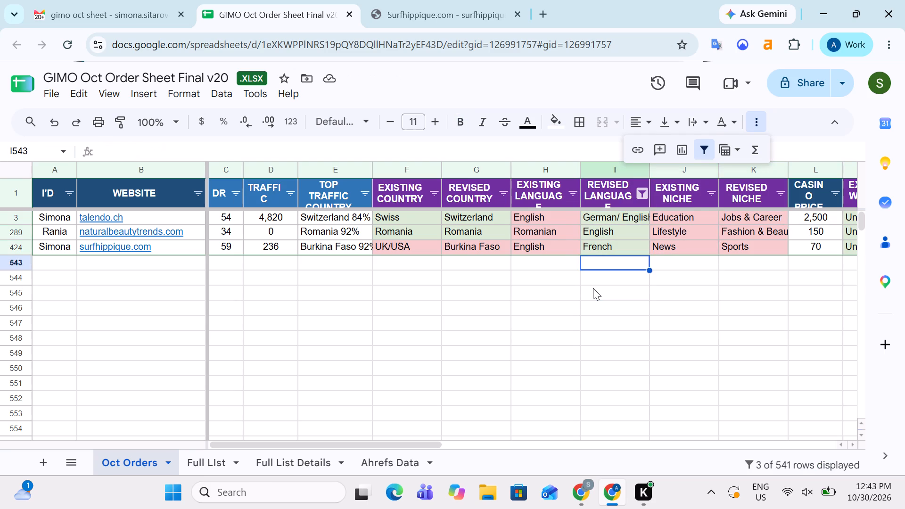
pyautogui.press('Up')
pyautogui.press('Right')
pyautogui.press('Left')
pyautogui.press('Left')
pyautogui.press('Left')
pyautogui.press('Left')
pyautogui.press('Left')
pyautogui.press('Left')
pyautogui.press('Left')
pyautogui.press('Left')
pyautogui.press('Left')
pyautogui.press('Left')
pyautogui.press('Left')
pyautogui.press('Left')
pyautogui.press('Right')
pyautogui.press('Right')
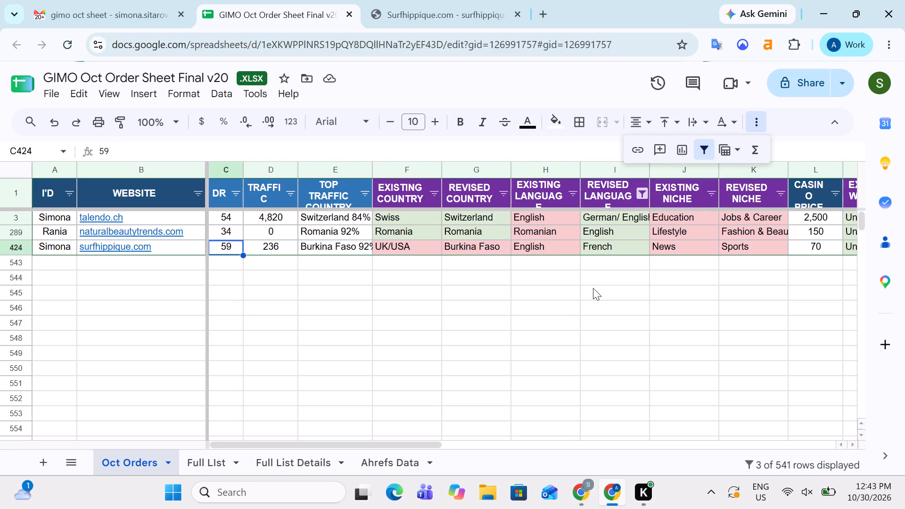
# Look through the articles on the surfhippique.com website to judge its language and niche.
pyautogui.click(466, 0)
pyautogui.scroll(-13, 507, 225)
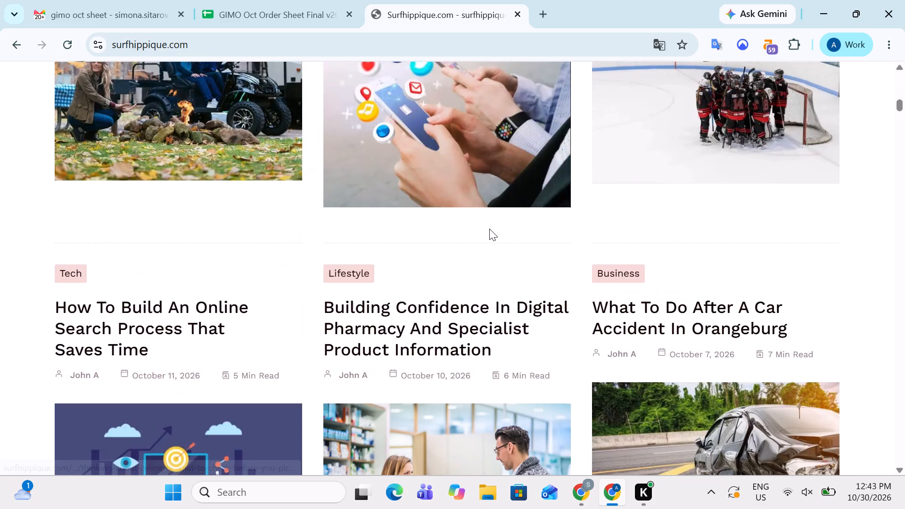
pyautogui.scroll(-17, 489, 229)
pyautogui.scroll(1, 484, 293)
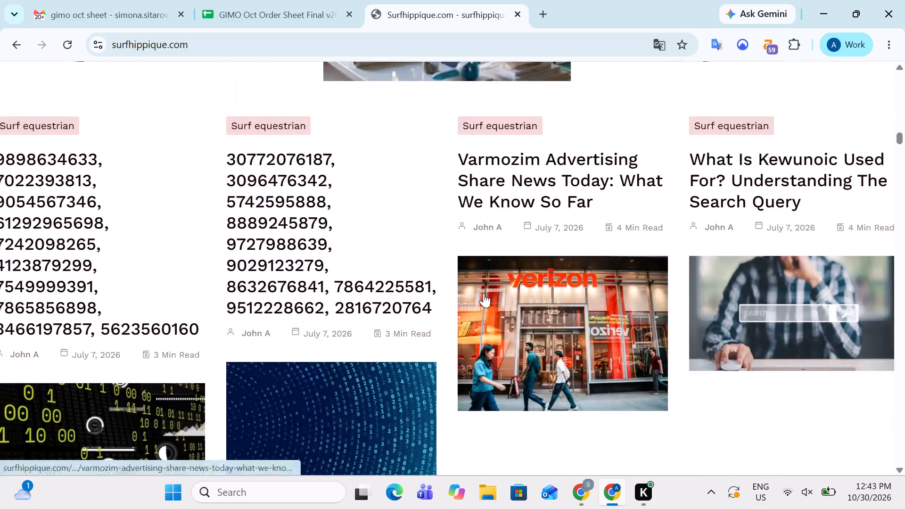
pyautogui.scroll(5, 484, 293)
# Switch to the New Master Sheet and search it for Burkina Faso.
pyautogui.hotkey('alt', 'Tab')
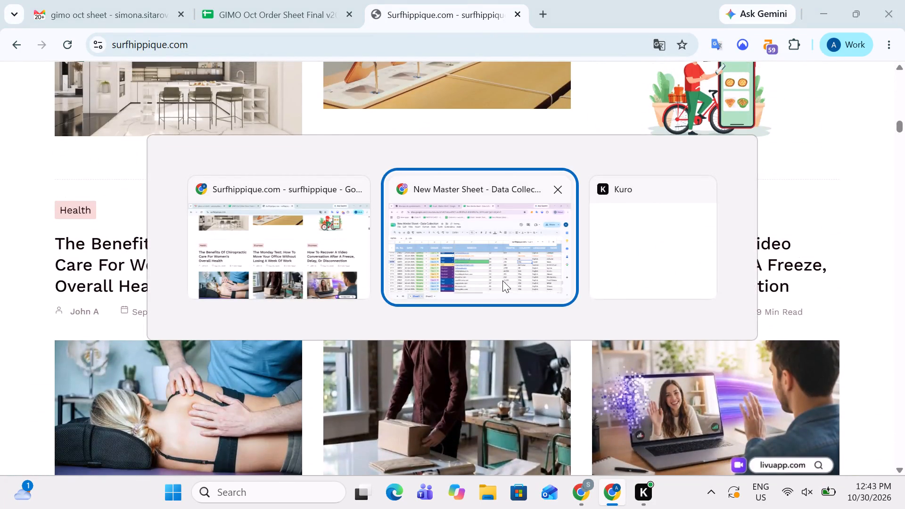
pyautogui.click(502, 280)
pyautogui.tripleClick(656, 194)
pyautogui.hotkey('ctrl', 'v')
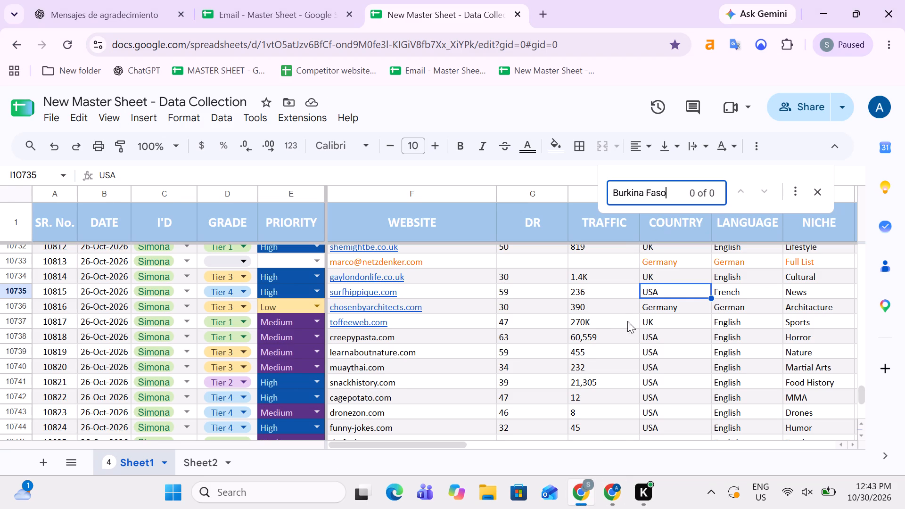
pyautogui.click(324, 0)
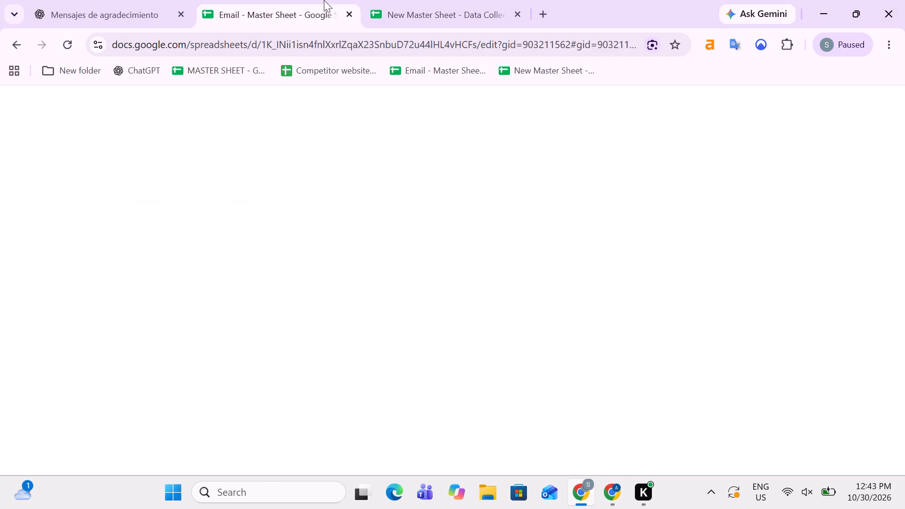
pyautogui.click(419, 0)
# Copy the surfhippique.com domain from the website's address and search the New Master Sheet for it.
pyautogui.hotkey('alt', 'Tab')
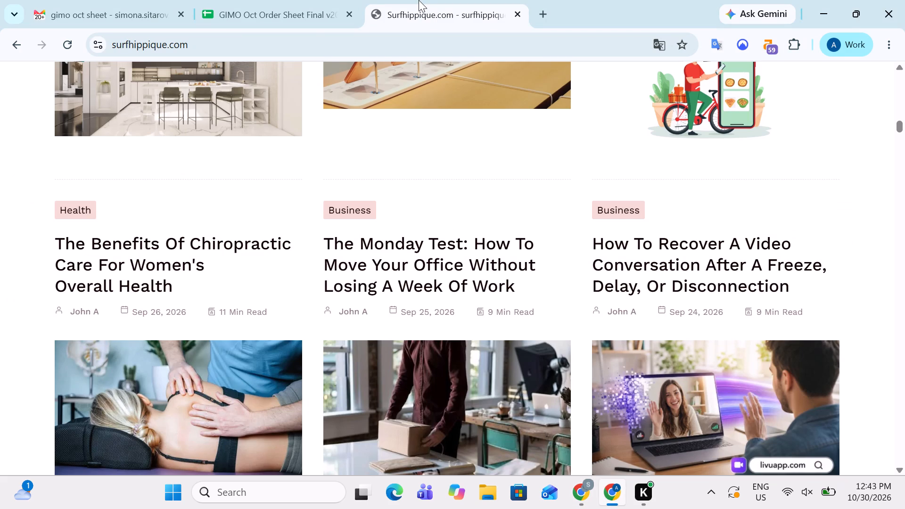
pyautogui.click(201, 43)
pyautogui.moveTo(201, 43); pyautogui.dragTo(181, 39)
pyautogui.hotkey('ctrl', 'c')
pyautogui.hotkey('ctrl', 'c')
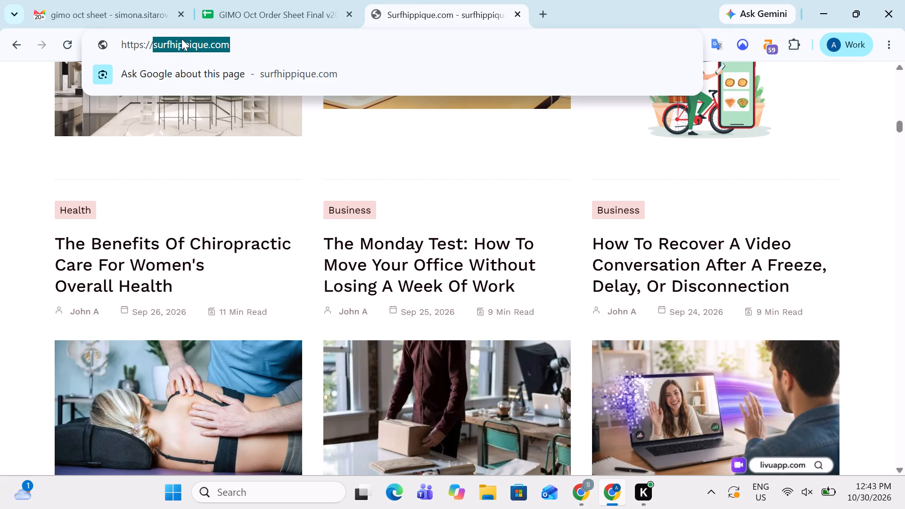
pyautogui.hotkey('alt', 'Tab')
pyautogui.tripleClick(665, 184)
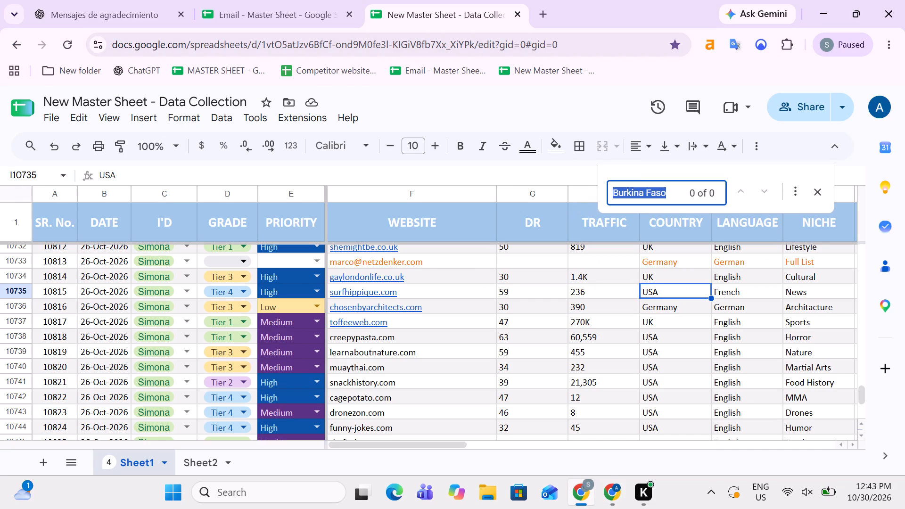
pyautogui.hotkey('ctrl', 'v')
# Examine surfhippique.com's traffic, country, language, niche and price entries in the New Master Sheet.
pyautogui.click(547, 296)
pyautogui.press('Right')
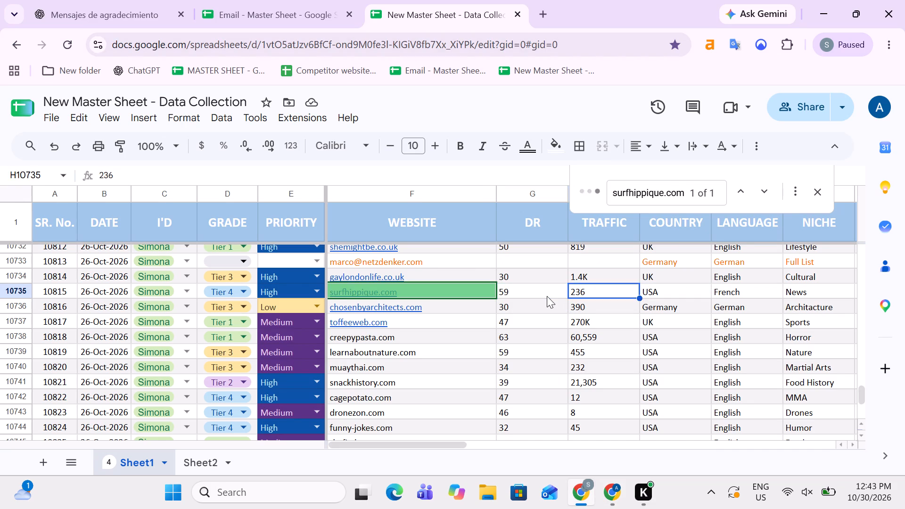
pyautogui.press('Right')
pyautogui.press('Right')
pyautogui.press('Right')
pyautogui.press('Right')
pyautogui.press('Right')
pyautogui.press('Left')
pyautogui.press('Left')
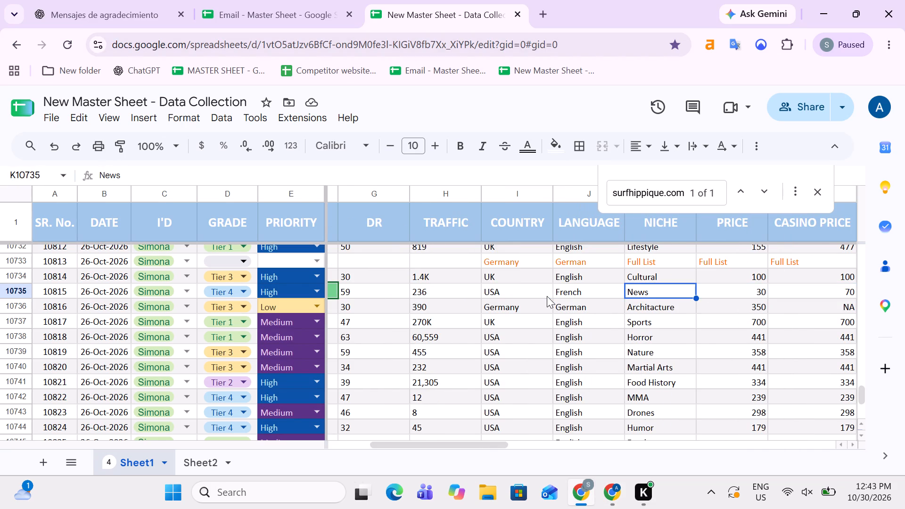
# Switch to the October order sheet and check surfhippique.com's existing and revised niche entries.
pyautogui.hotkey('alt', 'Tab')
pyautogui.hotkey('alt', 'Tab')
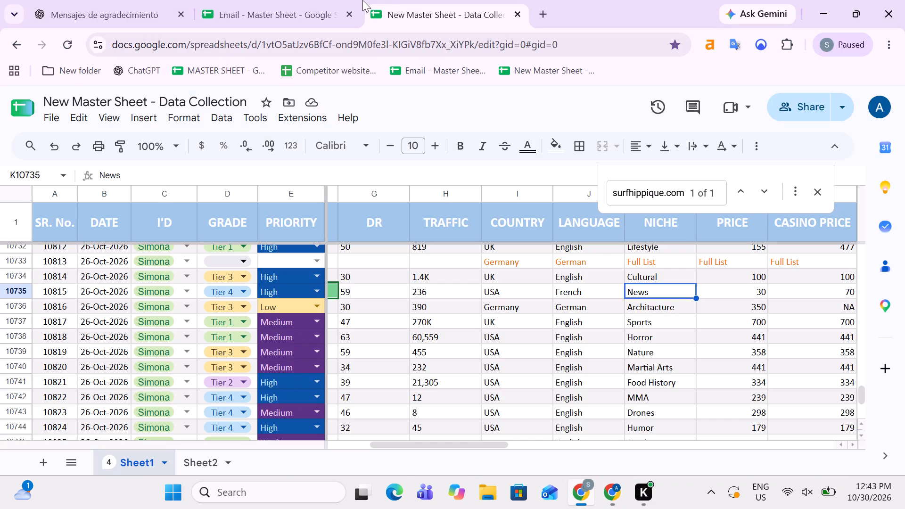
pyautogui.hotkey('alt', 'Tab')
pyautogui.click(297, 0)
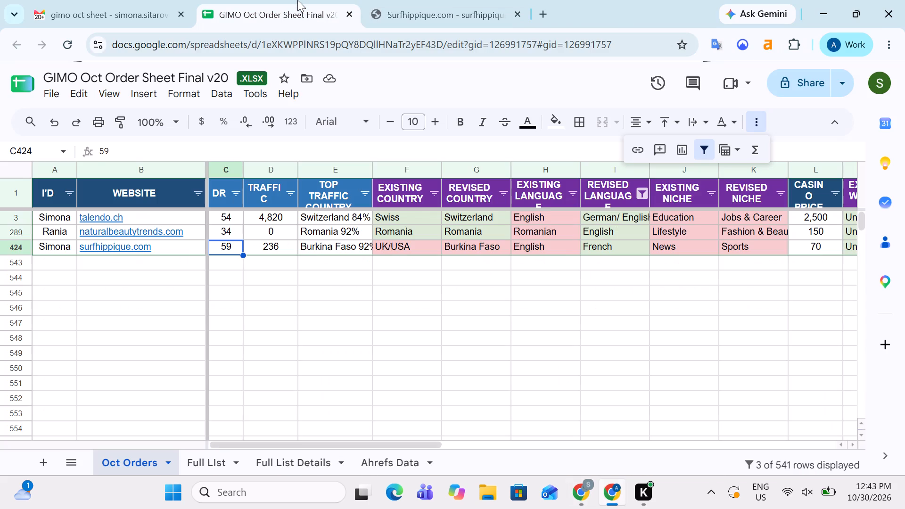
pyautogui.press('Right')
pyautogui.press('Right')
pyautogui.press('Right')
pyautogui.press('Right')
pyautogui.press('Right')
pyautogui.press('Right')
pyautogui.press('Right')
pyautogui.press('Right')
pyautogui.press('Right')
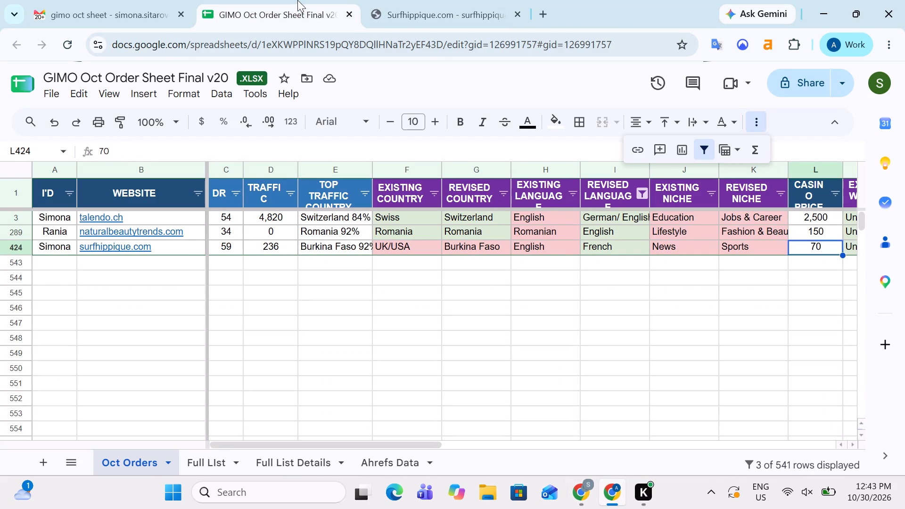
pyautogui.press('Left')
pyautogui.press('Left')
pyautogui.press('Right')
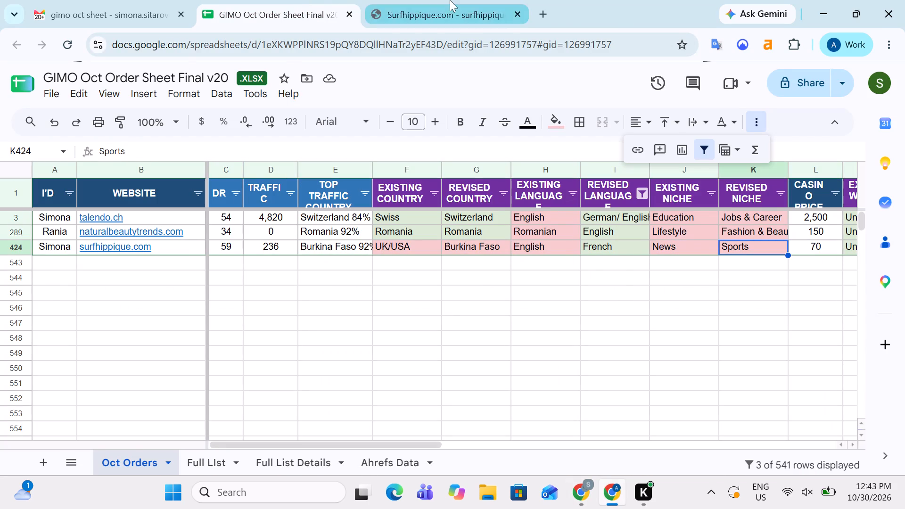
# Check the article topics on the surfhippique.com website against its revised niche.
pyautogui.click(449, 0)
pyautogui.scroll(-10, 556, 208)
pyautogui.scroll(-11, 558, 208)
pyautogui.scroll(-20, 558, 208)
pyautogui.scroll(-10, 558, 208)
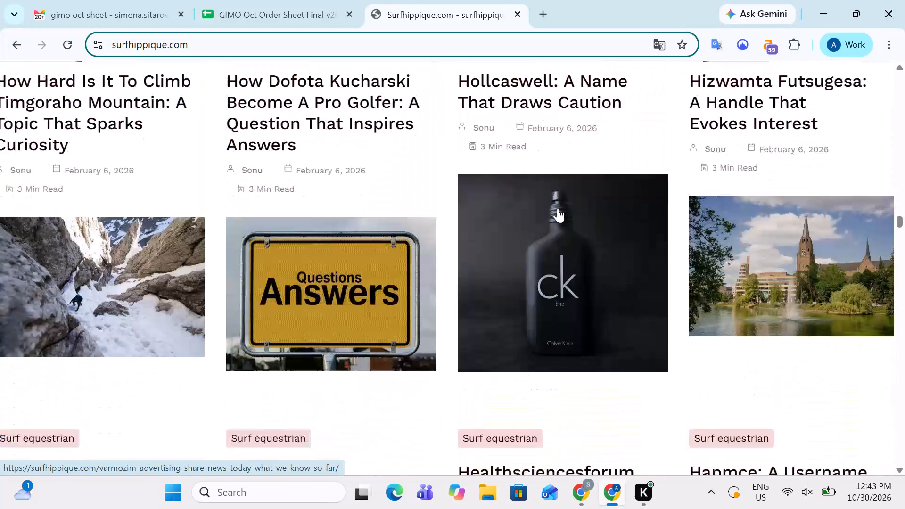
pyautogui.scroll(9, 558, 208)
pyautogui.scroll(16, 558, 208)
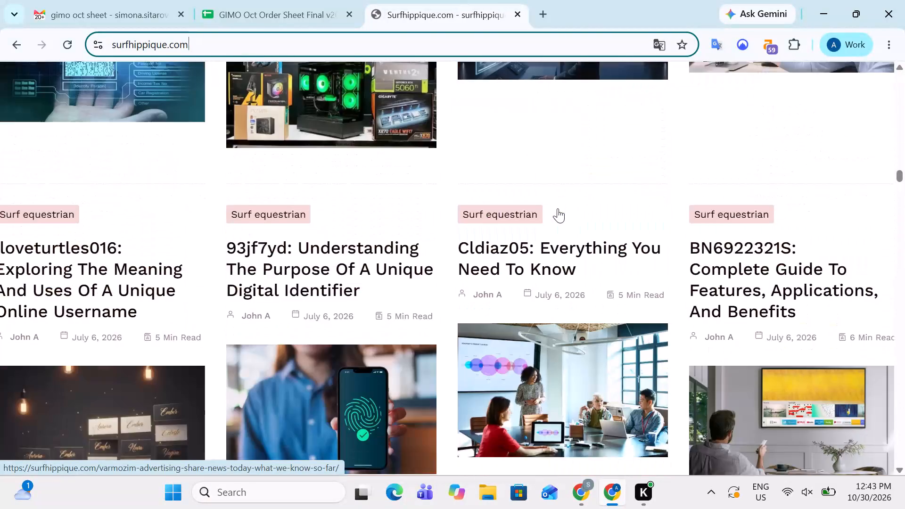
pyautogui.scroll(9, 558, 208)
pyautogui.scroll(17, 556, 329)
# Recheck surfhippique.com's niche entry in the New Master Sheet.
pyautogui.hotkey('alt', 'Tab')
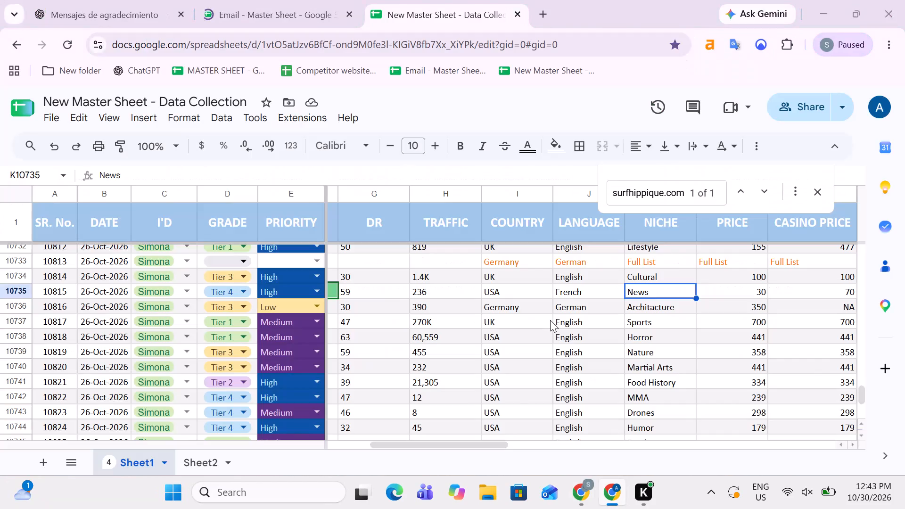
pyautogui.hotkey('alt', 'Tab')
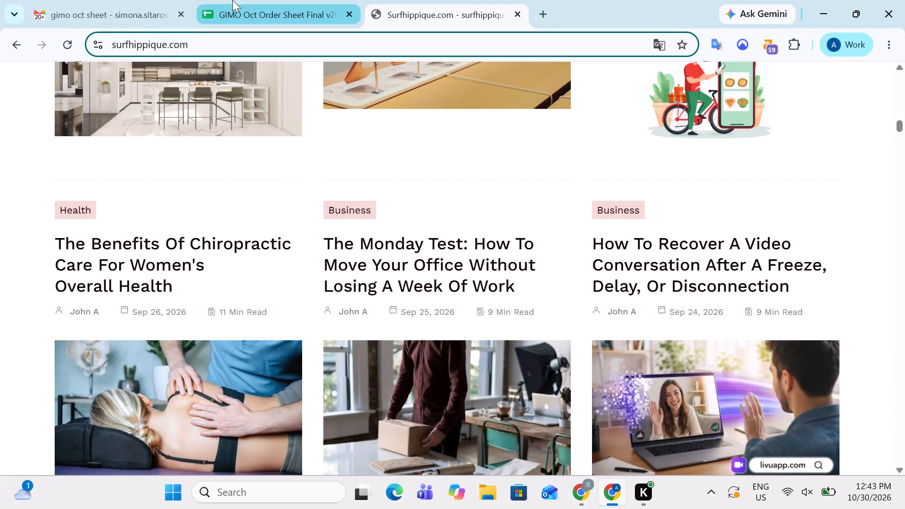
pyautogui.hotkey('alt', 'Tab')
pyautogui.click(263, 0)
pyautogui.click(419, 0)
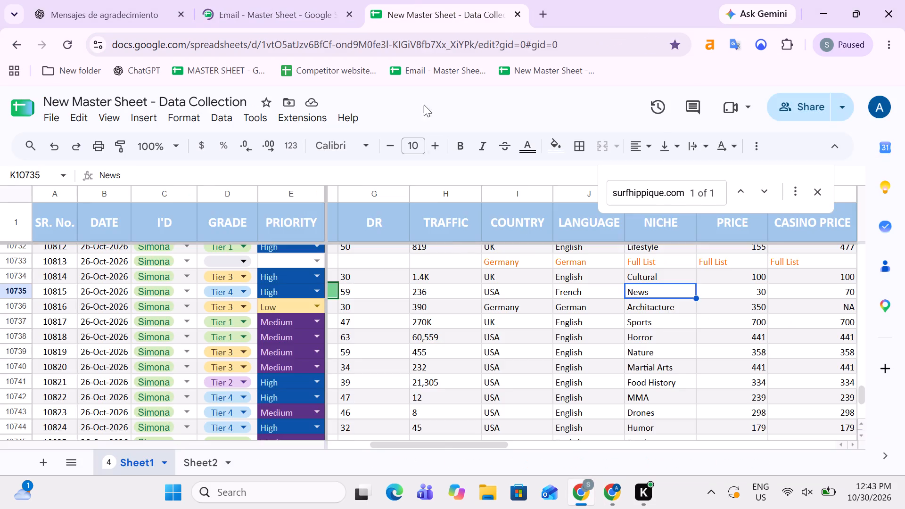
pyautogui.hotkey('alt', 'Tab')
# Fill surfhippique.com's existing niche cell, News, with light green in the October order sheet.
pyautogui.click(290, 0)
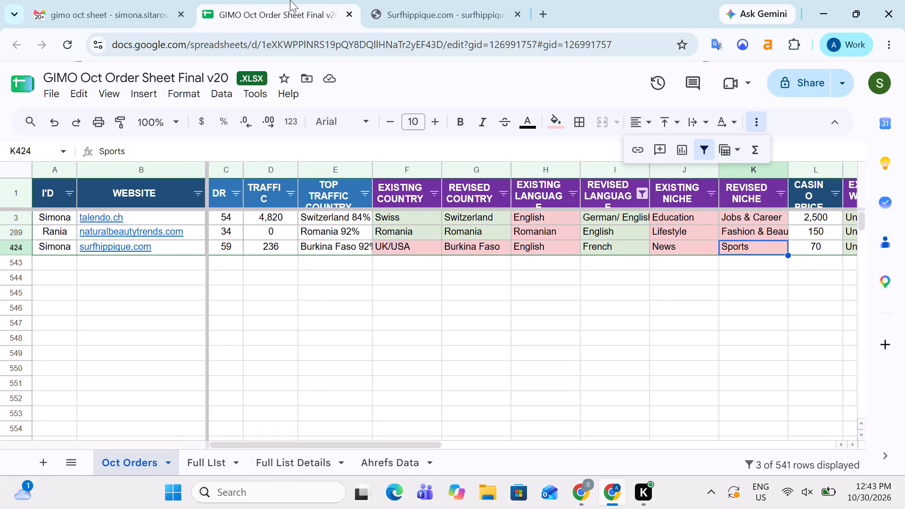
pyautogui.press('Right')
pyautogui.press('Right')
pyautogui.press('Left')
pyautogui.press('Left')
pyautogui.press('Left')
pyautogui.press('Left')
pyautogui.press('Right')
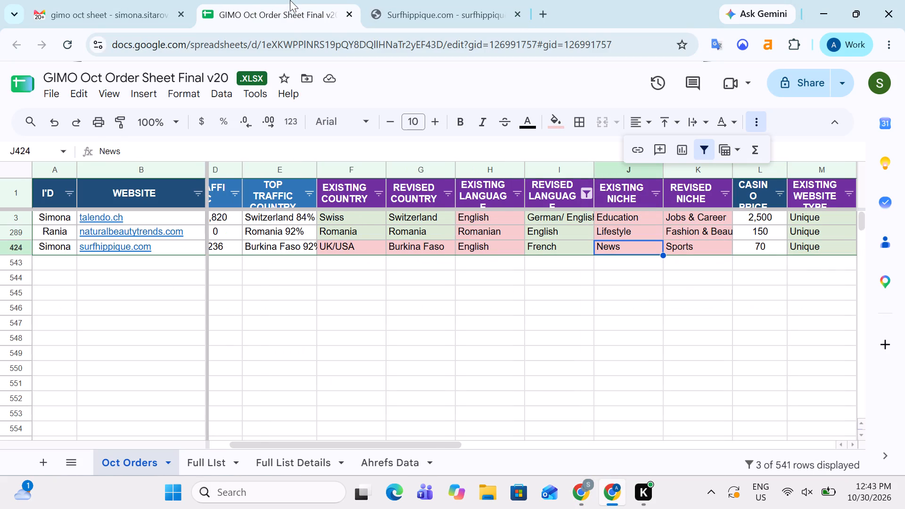
pyautogui.click(555, 122)
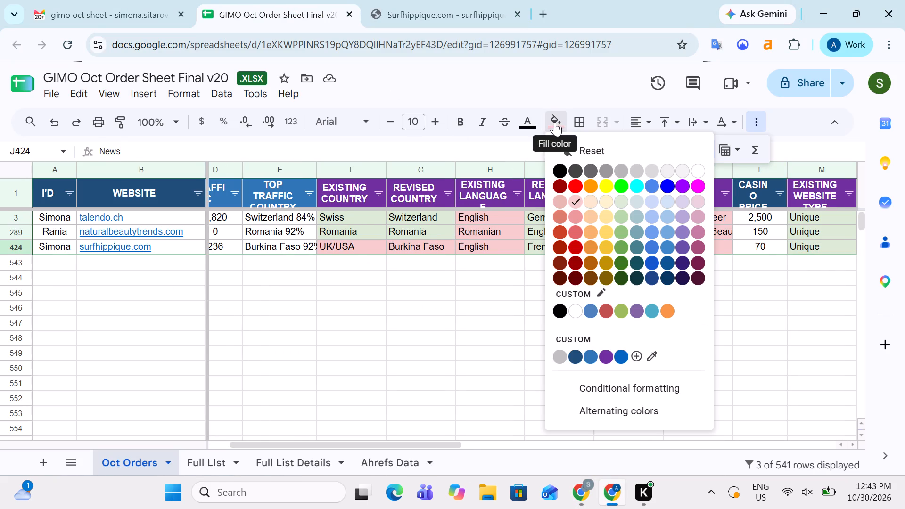
pyautogui.click(620, 198)
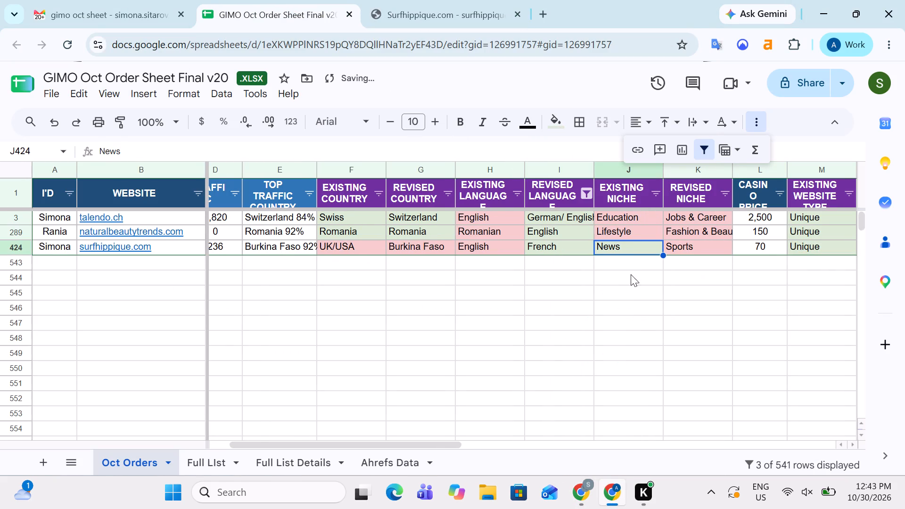
# Compare the existing and revised niche entries of naturalbeautytrends.com and talendo.ch in the October order sheet.
pyautogui.click(636, 230)
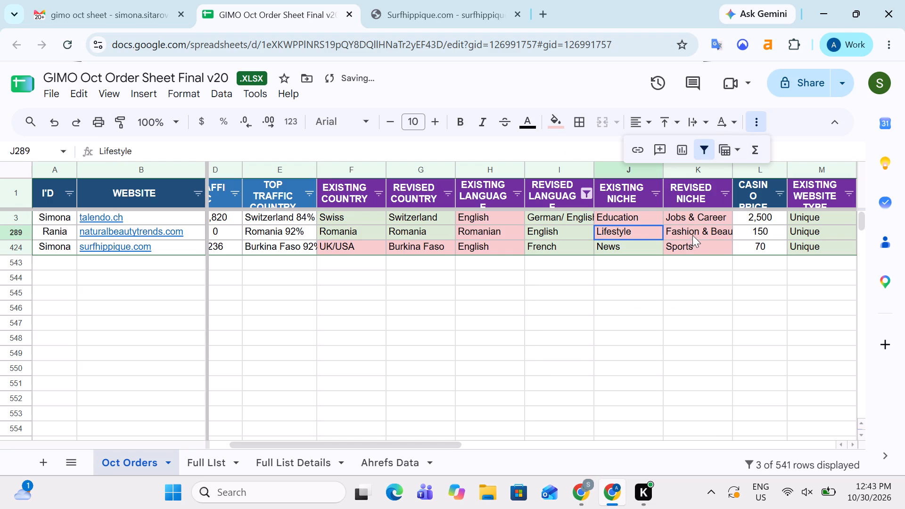
pyautogui.click(691, 236)
pyautogui.press('Left')
pyautogui.press('Right')
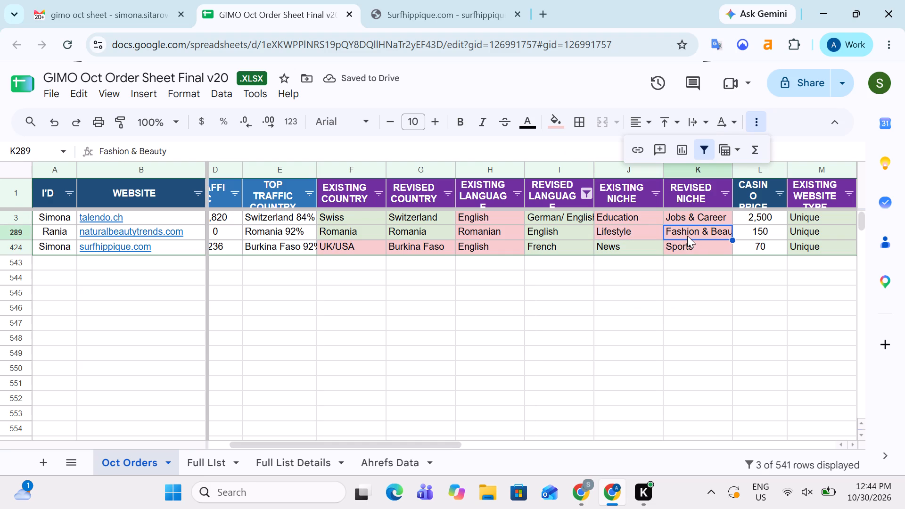
pyautogui.press('Left')
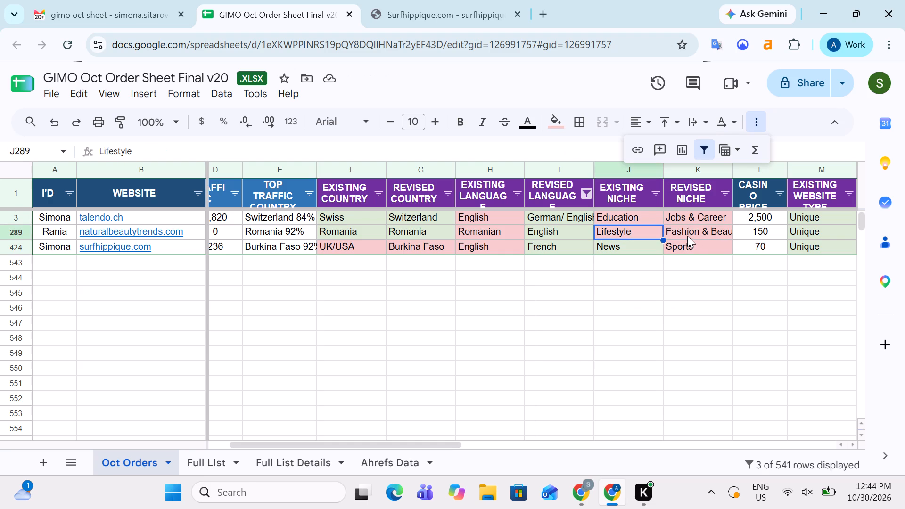
pyautogui.press('Up')
pyautogui.press('Right')
pyautogui.press('Down')
pyautogui.press('Left')
pyautogui.press('Up')
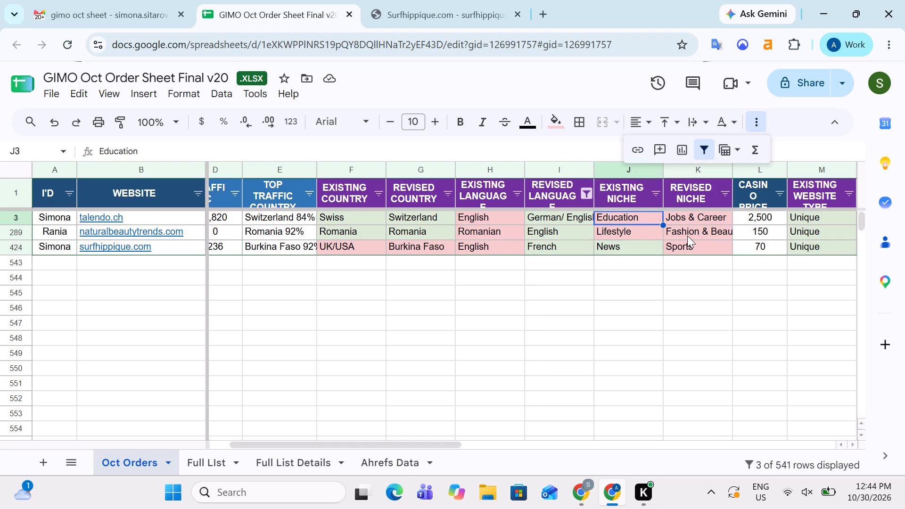
pyautogui.press('Right')
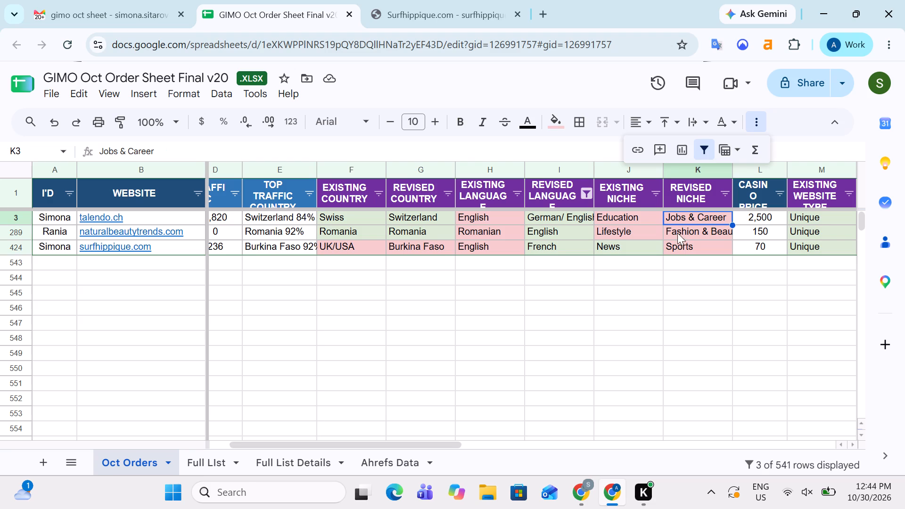
# Fill talendo.ch's revised niche cell, Jobs & Career, and naturalbeautytrends.com's existing niche cell, Lifestyle, with light green.
pyautogui.click(555, 121)
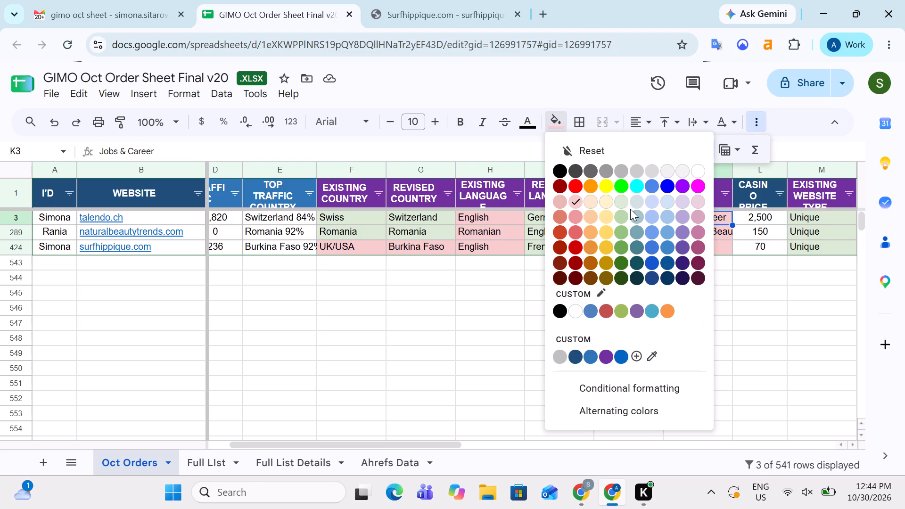
pyautogui.click(620, 201)
pyautogui.press('Down')
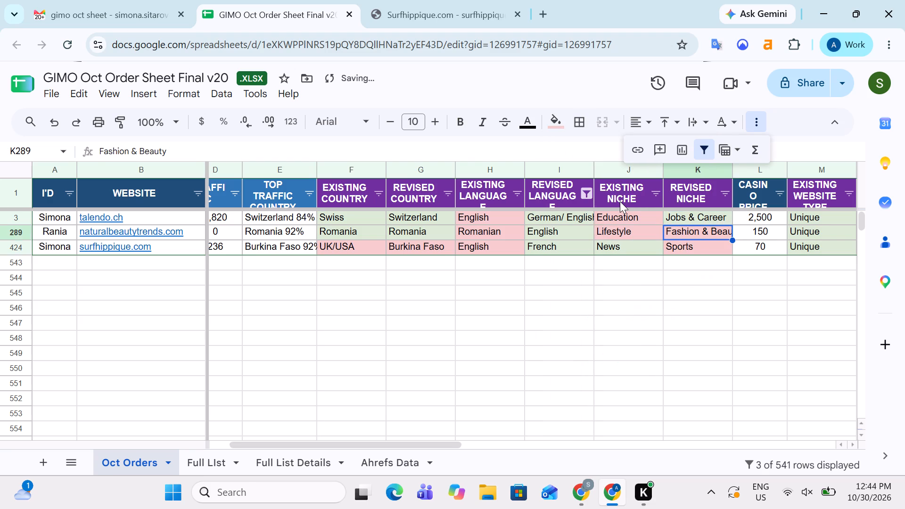
pyautogui.press('Left')
pyautogui.click(560, 115)
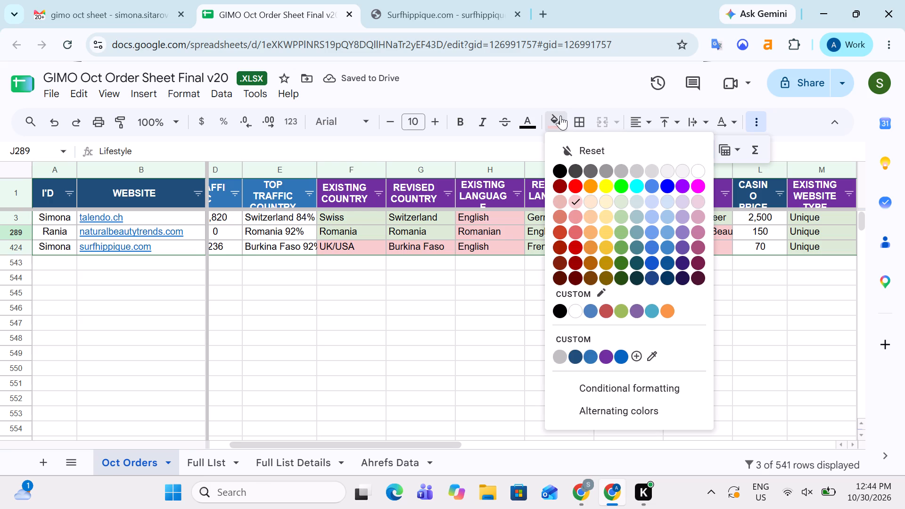
pyautogui.click(618, 199)
# Look over the country, language and niche entries of the three filtered rows in the October order sheet.
pyautogui.press('Down')
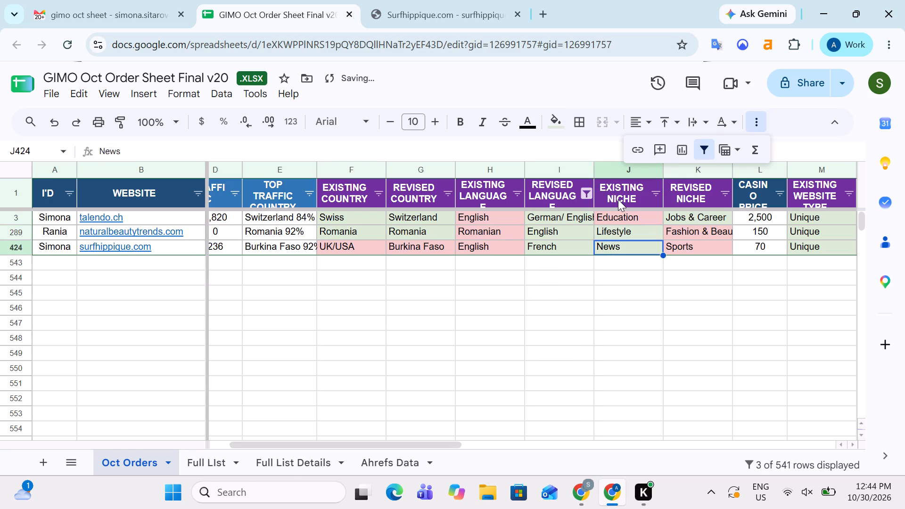
pyautogui.press('Right')
pyautogui.press('Up')
pyautogui.press('Up')
pyautogui.press('Up')
pyautogui.press('Down')
pyautogui.press('Down')
pyautogui.press('Down')
pyautogui.press('Left')
pyautogui.press('Left')
pyautogui.press('Left')
pyautogui.press('Left')
pyautogui.press('Left')
pyautogui.press('Left')
pyautogui.press('Left')
pyautogui.press('Left')
pyautogui.press('Right')
pyautogui.press('Right')
pyautogui.press('Right')
pyautogui.press('Right')
pyautogui.press('Left')
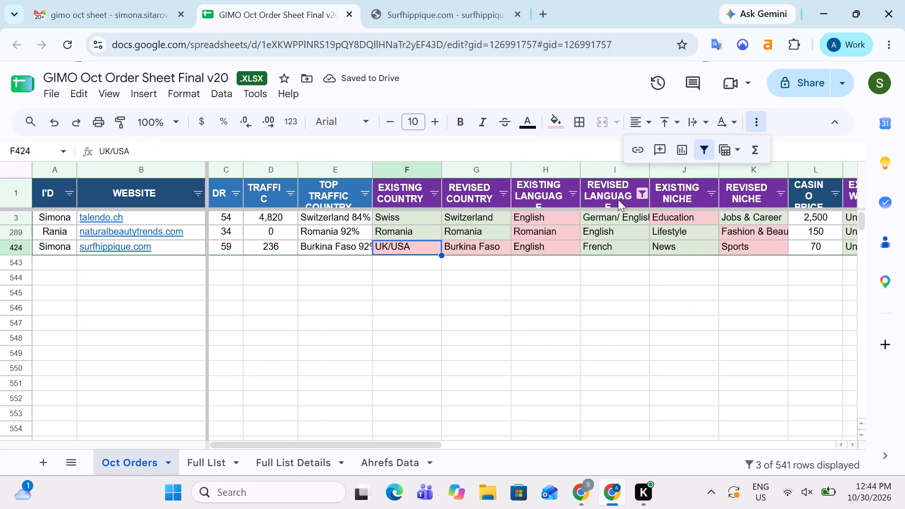
pyautogui.press('Up')
pyautogui.press('Up')
pyautogui.press('Up')
pyautogui.press('Down')
pyautogui.press('Right')
pyautogui.press('Right')
pyautogui.press('Right')
pyautogui.press('Right')
pyautogui.press('Right')
pyautogui.press('Right')
pyautogui.press('Right')
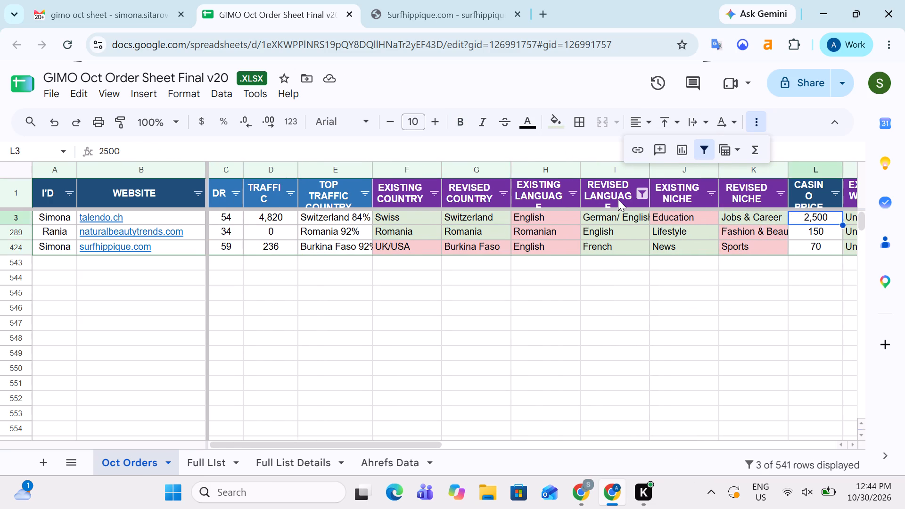
pyautogui.press('Down')
pyautogui.press('Left')
pyautogui.press('Left')
pyautogui.press('Left')
pyautogui.press('Left')
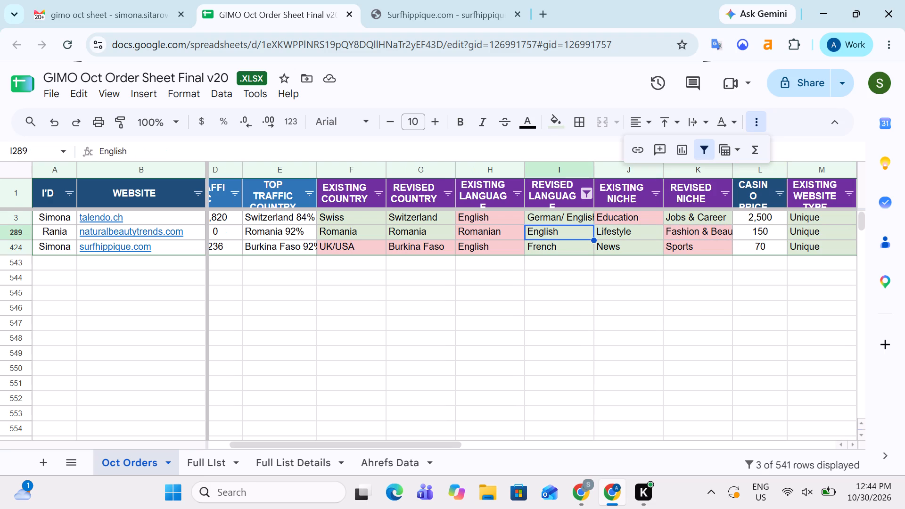
pyautogui.click(630, 213)
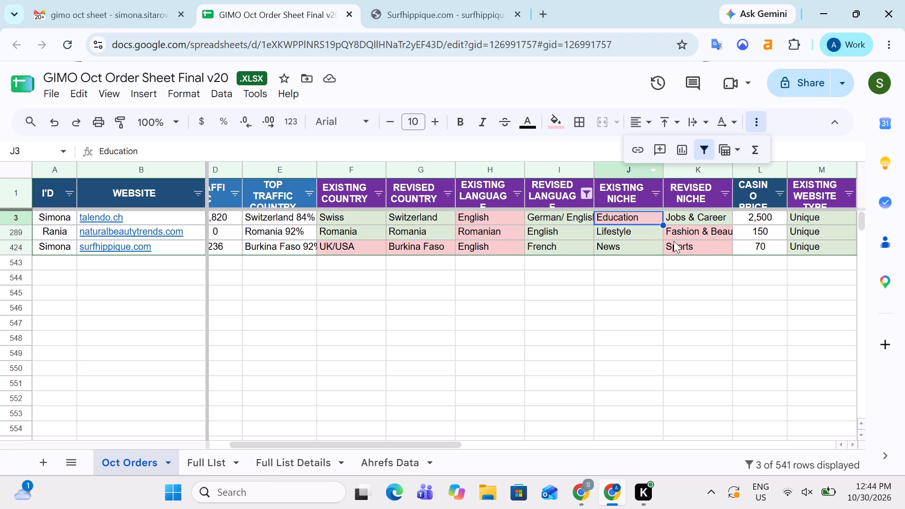
# Replace the current filter with a new one on the header row, showing only rows whose Revised Niche fill is light red 3.
pyautogui.click(707, 142)
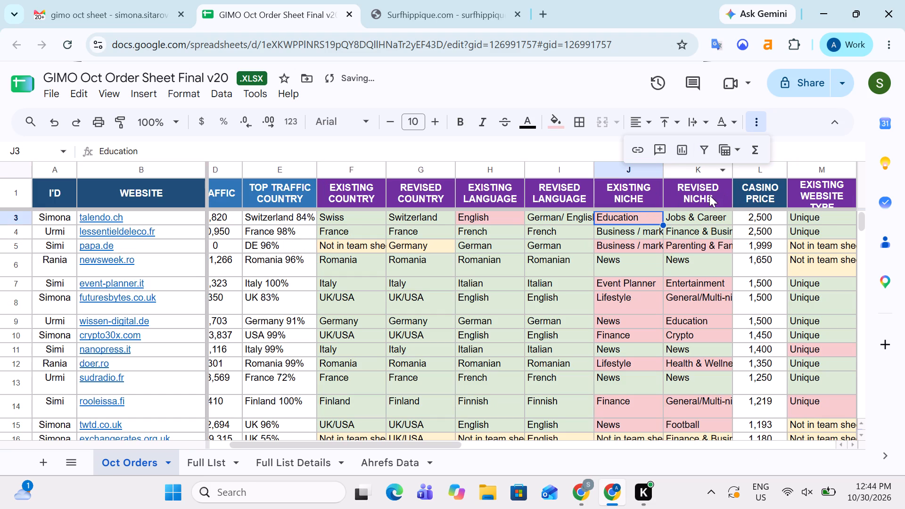
pyautogui.click(0, 192)
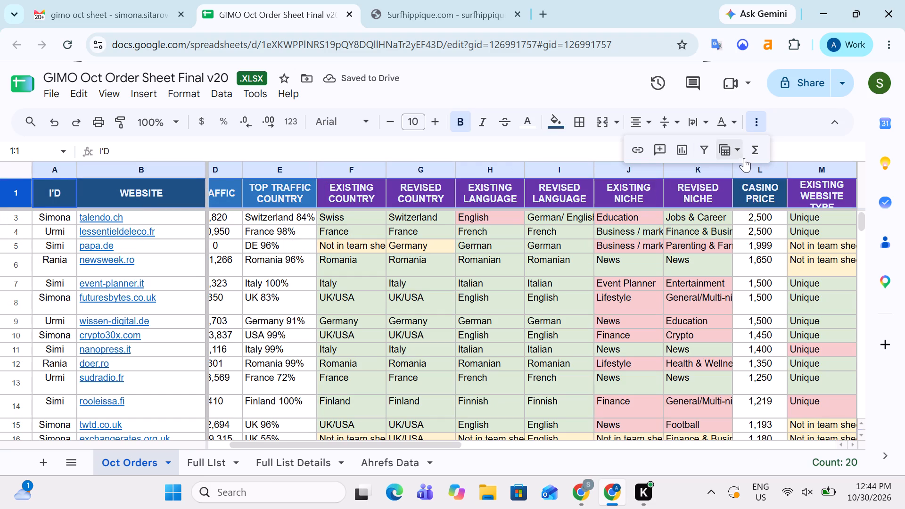
pyautogui.click(706, 148)
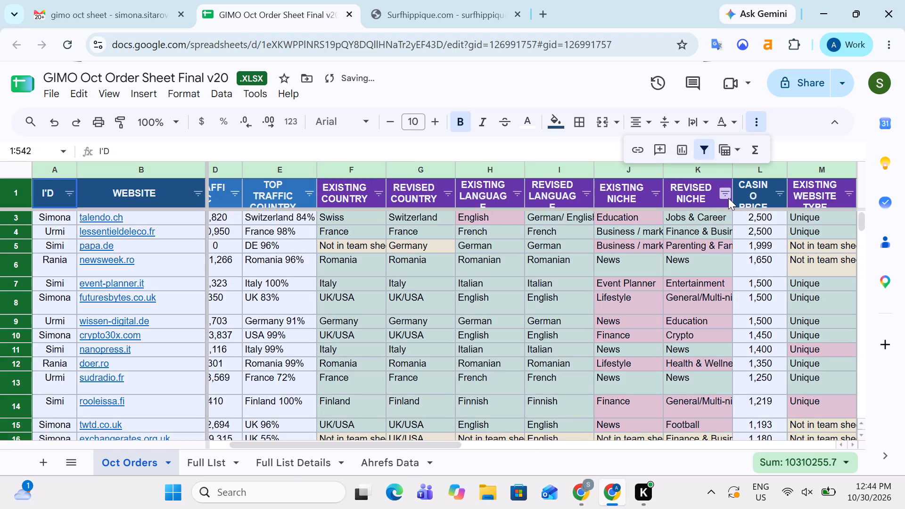
pyautogui.click(727, 198)
pyautogui.scroll(-3, 617, 362)
pyautogui.scroll(1, 593, 246)
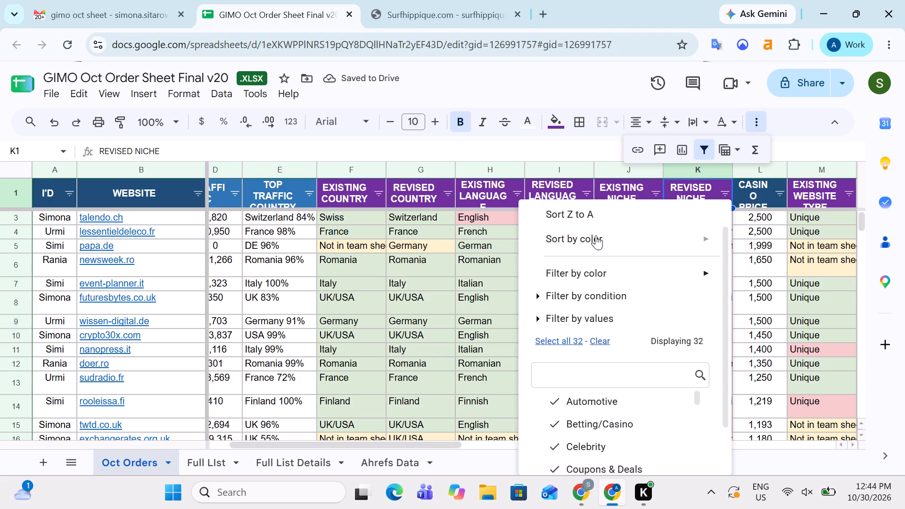
pyautogui.click(609, 272)
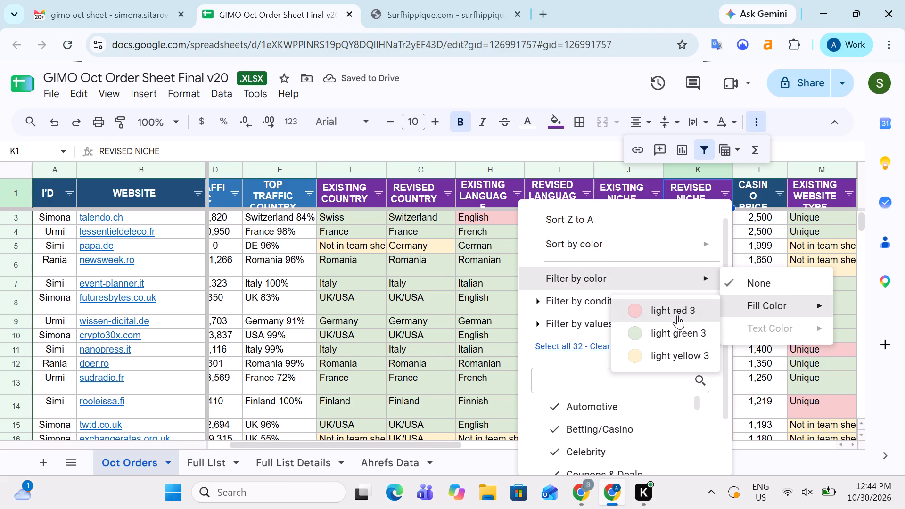
pyautogui.click(660, 308)
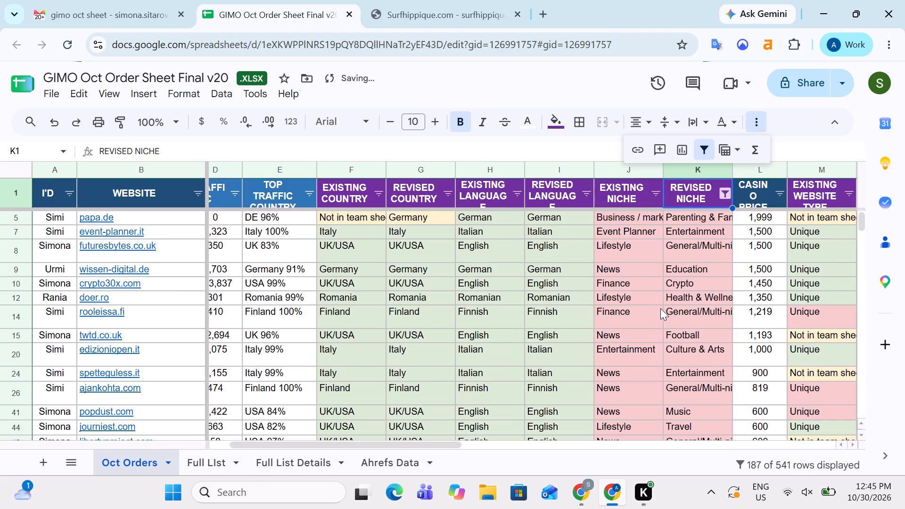
# Compare the existing and revised niche entries of bargiornale.it, the first row of the filtered order sheet.
pyautogui.press('Down')
pyautogui.press('Up')
pyautogui.press('Down')
pyautogui.press('Left')
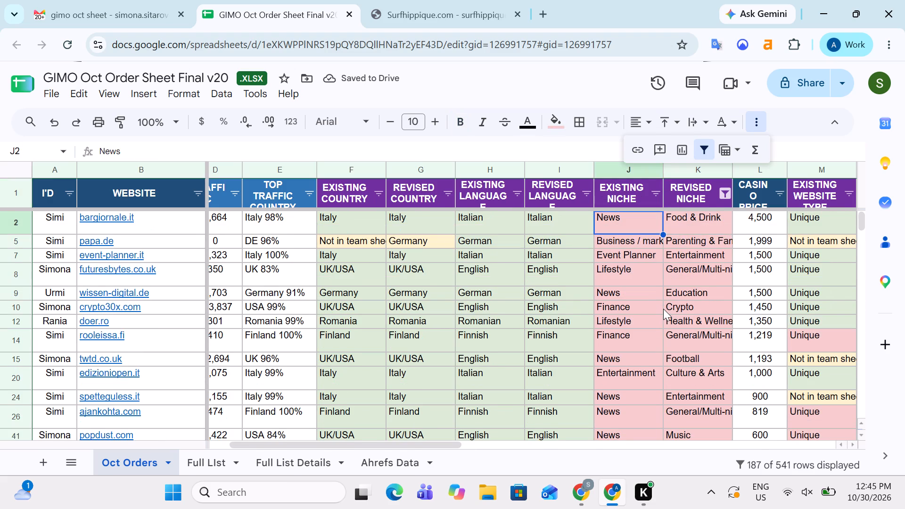
pyautogui.hotkey('ctrl', 'shift', 'Down')
pyautogui.press('Up')
pyautogui.press('Down')
pyautogui.press('Right')
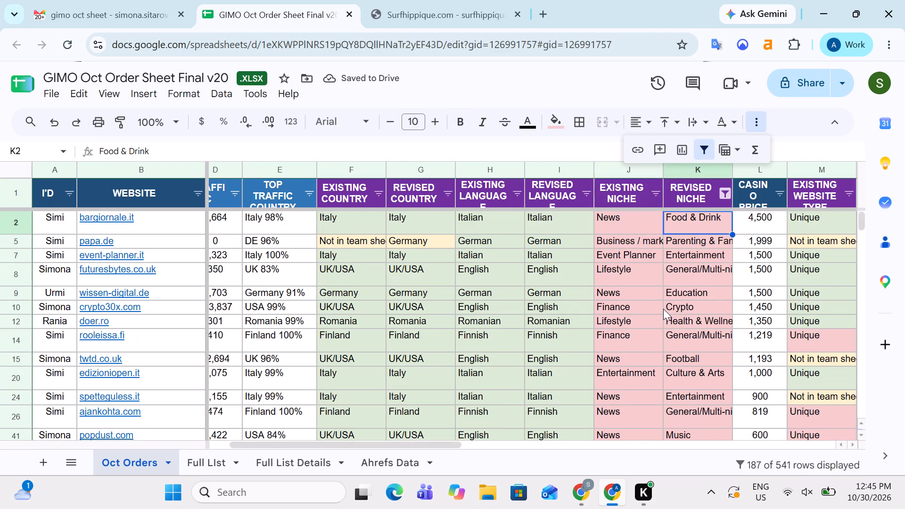
pyautogui.press('Left')
pyautogui.press('Right')
pyautogui.press('Left')
# Copy bargiornale.it from the order sheet and open that website in place of surfhippique.com.
pyautogui.press('Left')
pyautogui.press('Left')
pyautogui.press('Left')
pyautogui.press('Left')
pyautogui.press('Left')
pyautogui.press('Left')
pyautogui.press('Left')
pyautogui.press('Left')
pyautogui.press('Left')
pyautogui.press('Left')
pyautogui.press('Left')
pyautogui.press('Left')
pyautogui.press('Left')
pyautogui.press('Left')
pyautogui.press('Left')
pyautogui.press('Left')
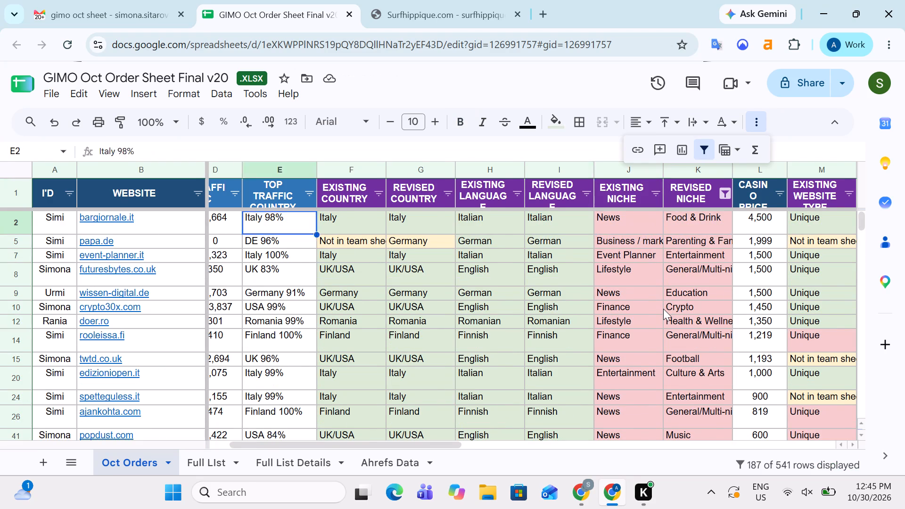
pyautogui.press('Right')
pyautogui.hotkey('ctrl', 'c')
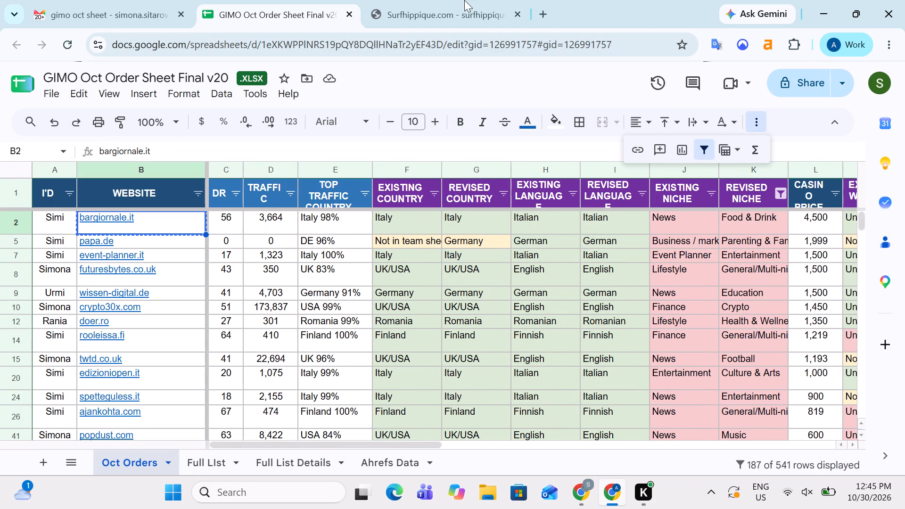
pyautogui.click(464, 0)
pyautogui.click(448, 38)
pyautogui.hotkey('ctrl', 'v')
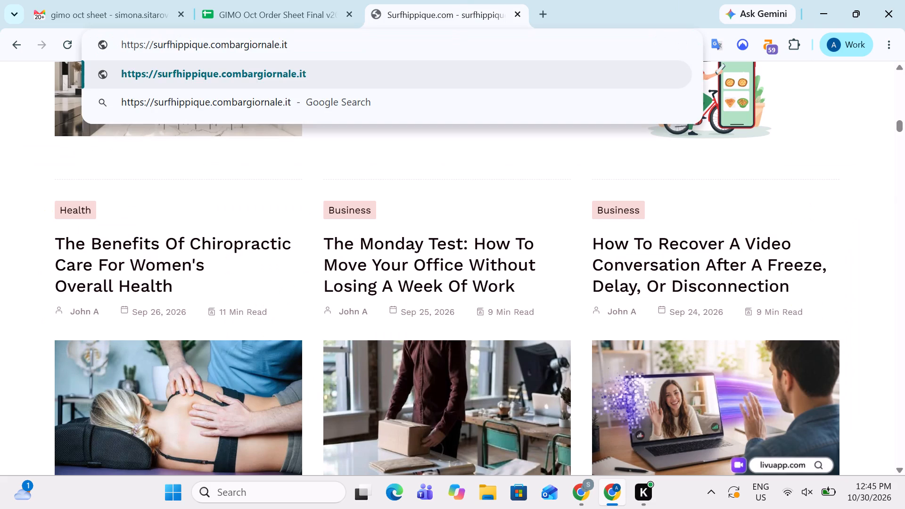
pyautogui.hotkey('ctrl', 'a')
pyautogui.hotkey('ctrl', 'v')
pyautogui.press('Return')
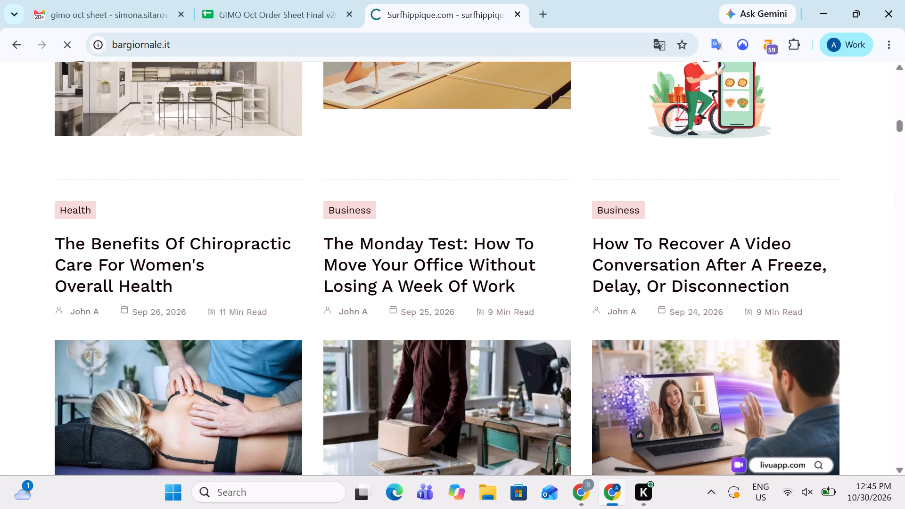
# Search the New Master Sheet for bargiornale.it and check its niche entry.
pyautogui.hotkey('alt', 'Tab')
pyautogui.tripleClick(655, 201)
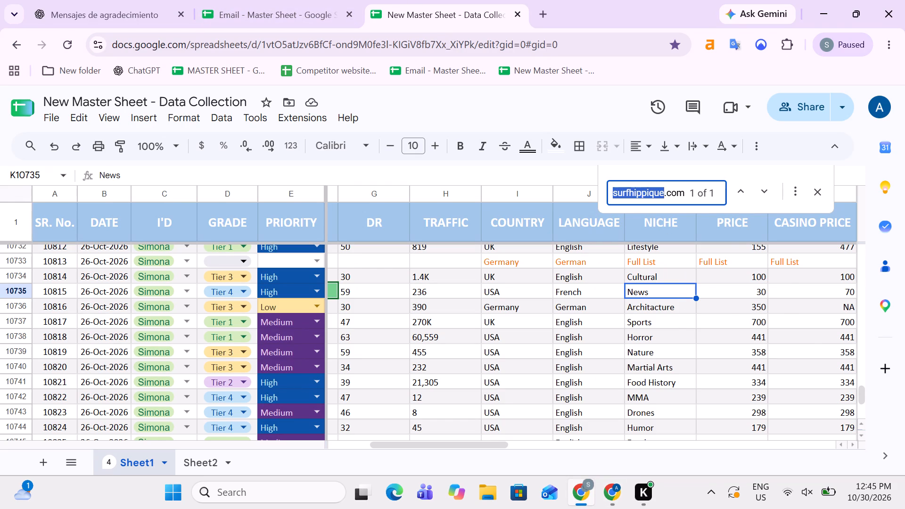
pyautogui.hotkey('ctrl', 'v')
pyautogui.scroll(-1, 645, 383)
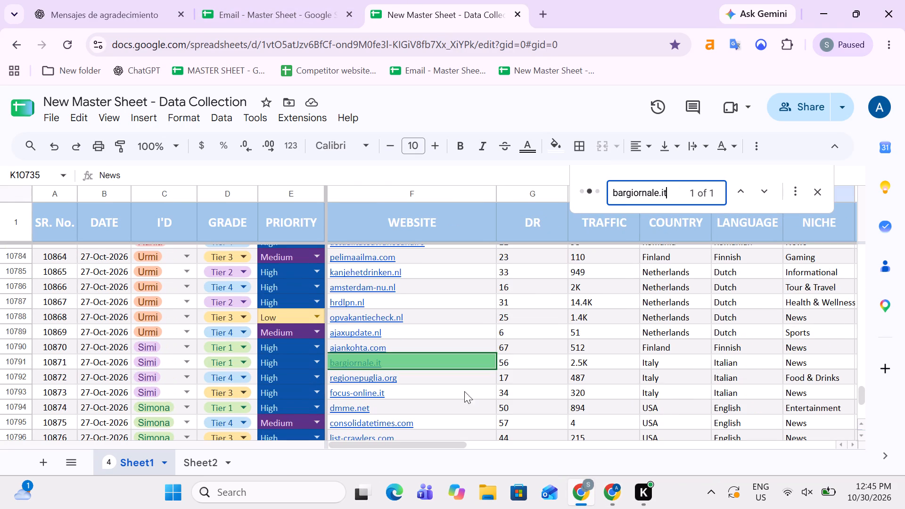
pyautogui.click(524, 364)
pyautogui.press('Right')
pyautogui.press('Right')
pyautogui.press('Right')
pyautogui.press('Right')
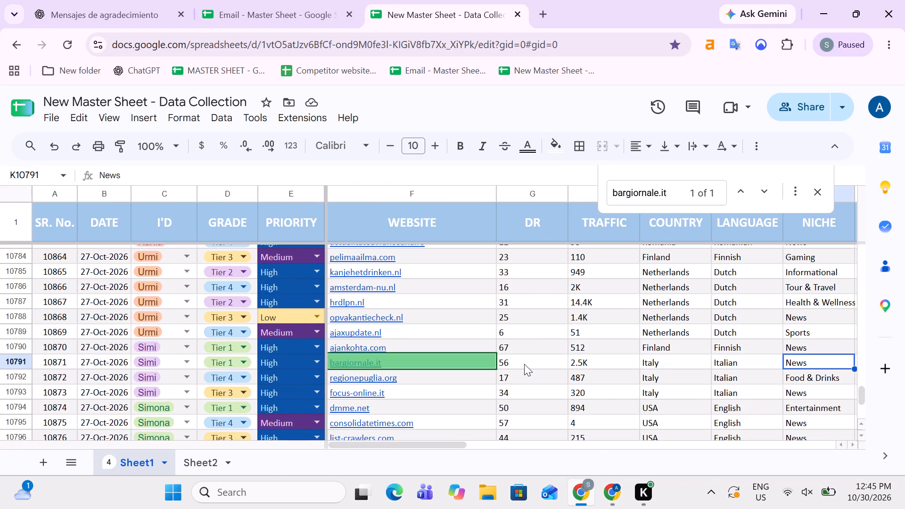
# Examine the sections and article topics on the bargiornale.it website against its existing and revised niches.
pyautogui.hotkey('alt', 'Tab')
pyautogui.scroll(-5, 526, 377)
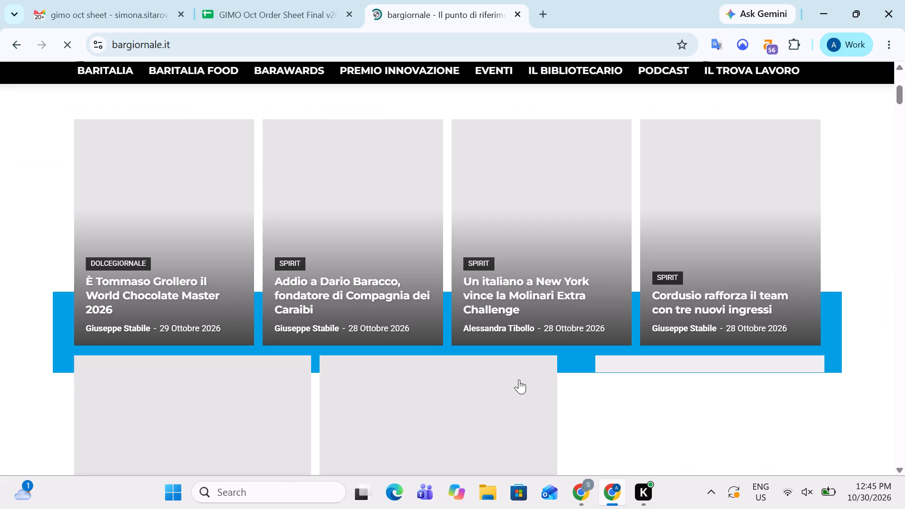
pyautogui.scroll(-9, 510, 304)
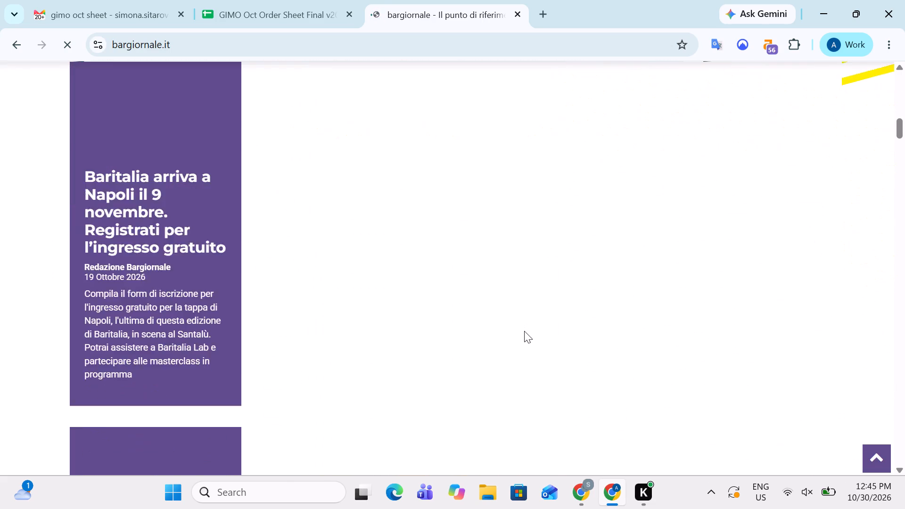
pyautogui.scroll(-2, 524, 331)
pyautogui.scroll(12, 522, 333)
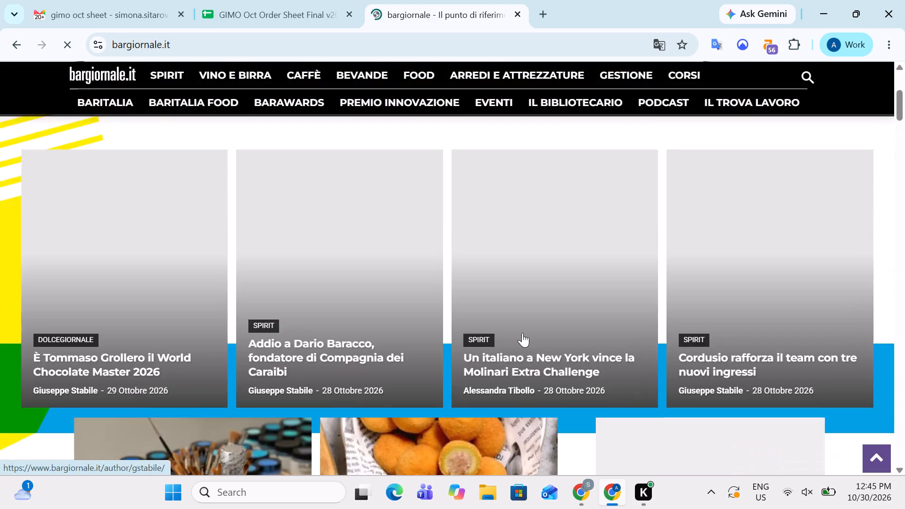
pyautogui.scroll(8, 522, 333)
pyautogui.scroll(-17, 522, 333)
pyautogui.scroll(-13, 527, 337)
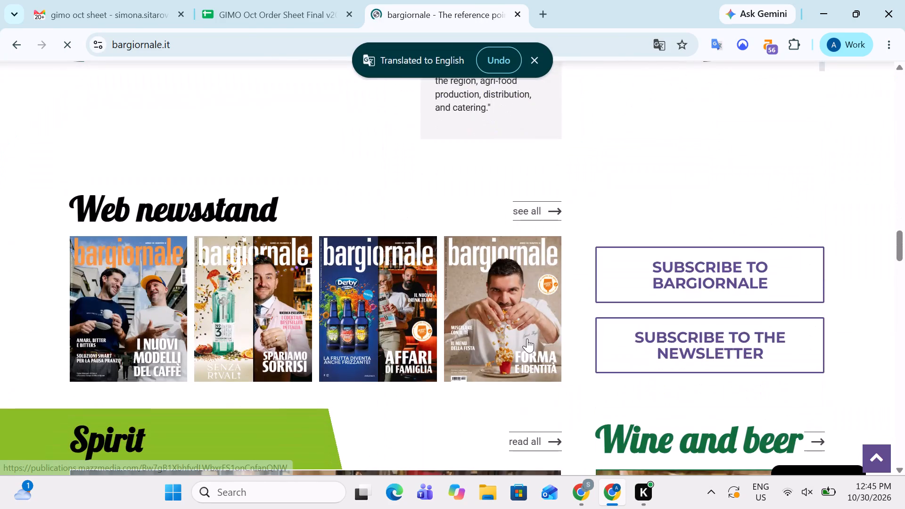
pyautogui.scroll(-18, 527, 338)
pyautogui.scroll(-3, 527, 338)
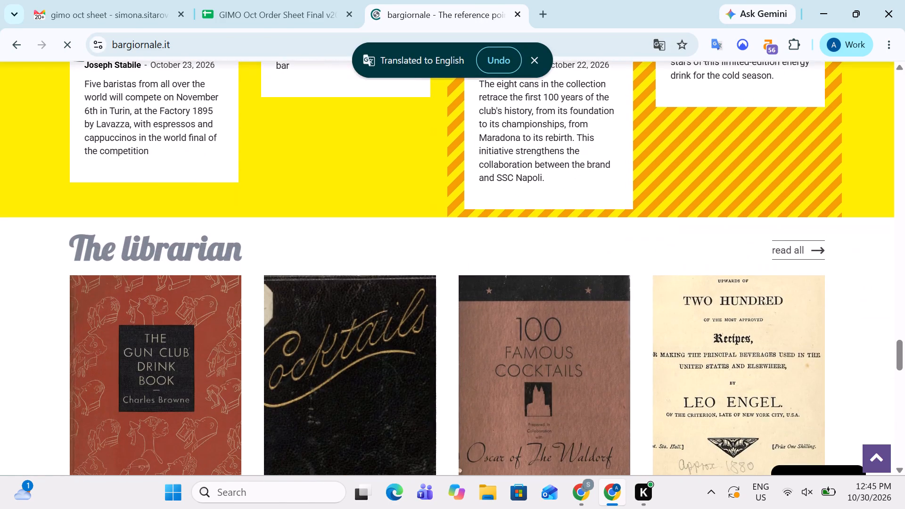
pyautogui.scroll(-13, 527, 338)
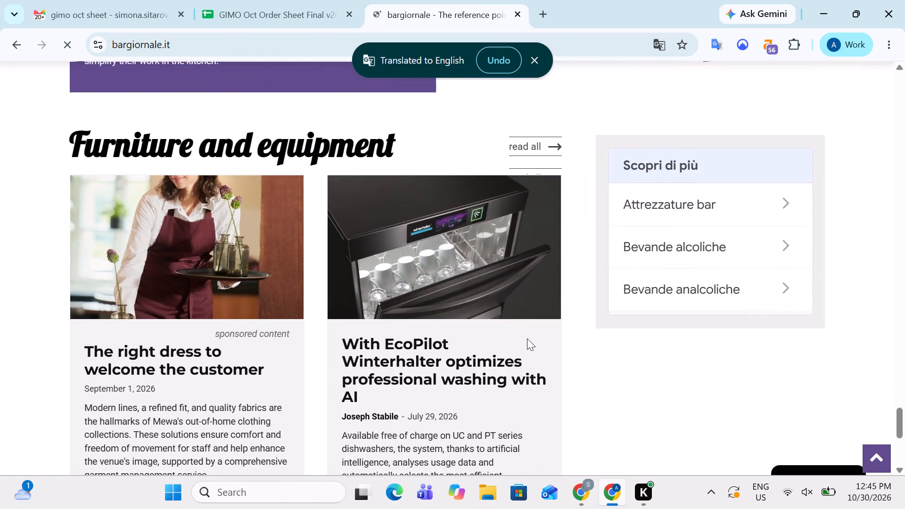
pyautogui.scroll(-8, 527, 338)
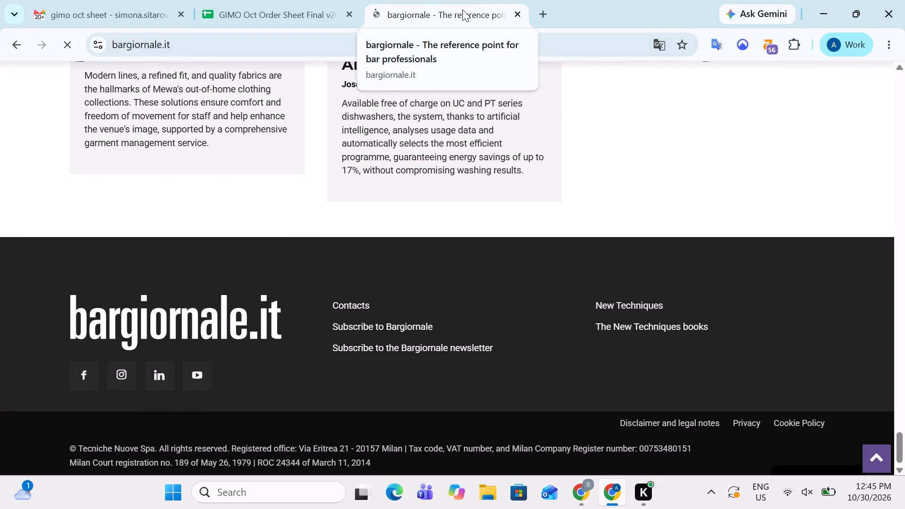
# Recheck bargiornale.it's niche in the New Master Sheet against the category navigation on the website's homepage.
pyautogui.hotkey('alt', 'Tab')
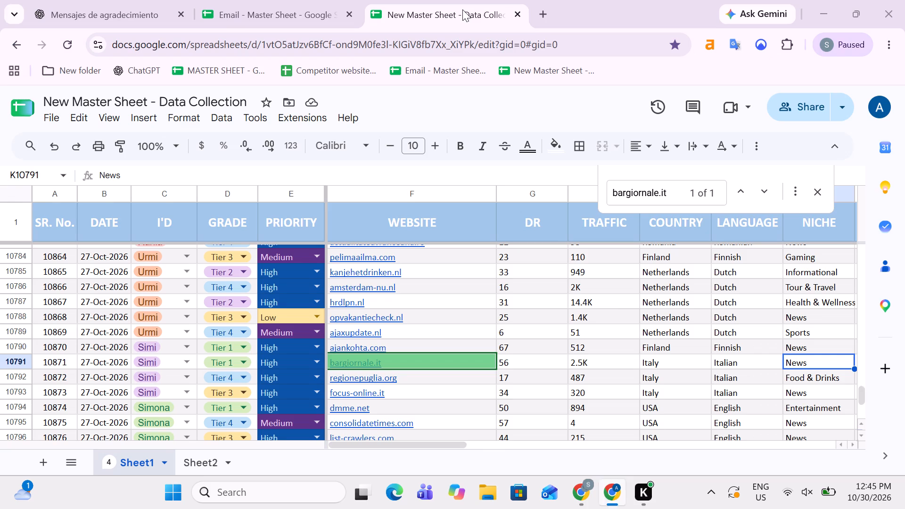
pyautogui.hotkey('alt', 'Tab')
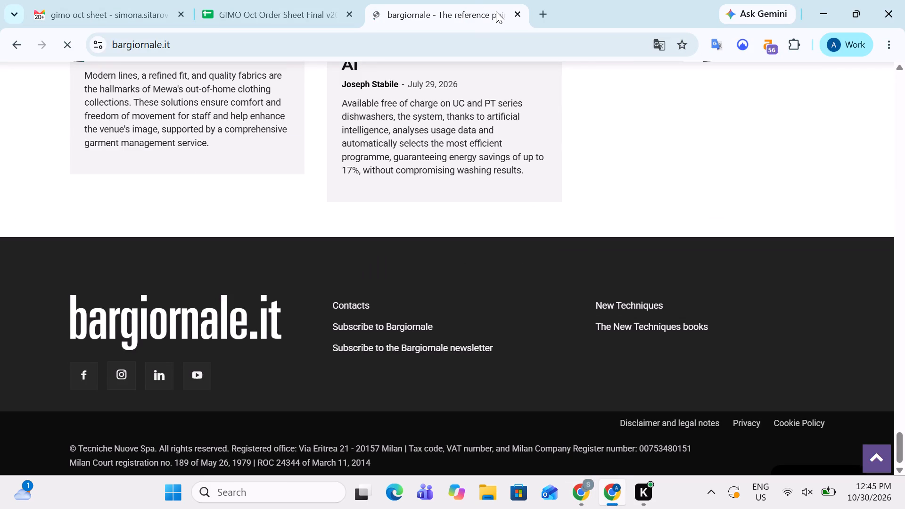
pyautogui.scroll(18, 694, 309)
pyautogui.scroll(20, 694, 306)
pyautogui.scroll(3, 694, 306)
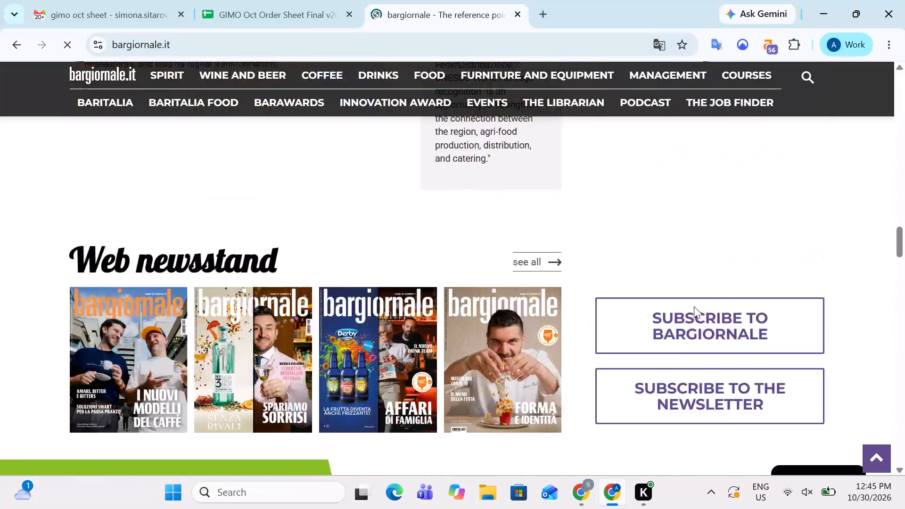
pyautogui.scroll(10, 694, 306)
pyautogui.scroll(17, 694, 306)
pyautogui.scroll(6, 694, 306)
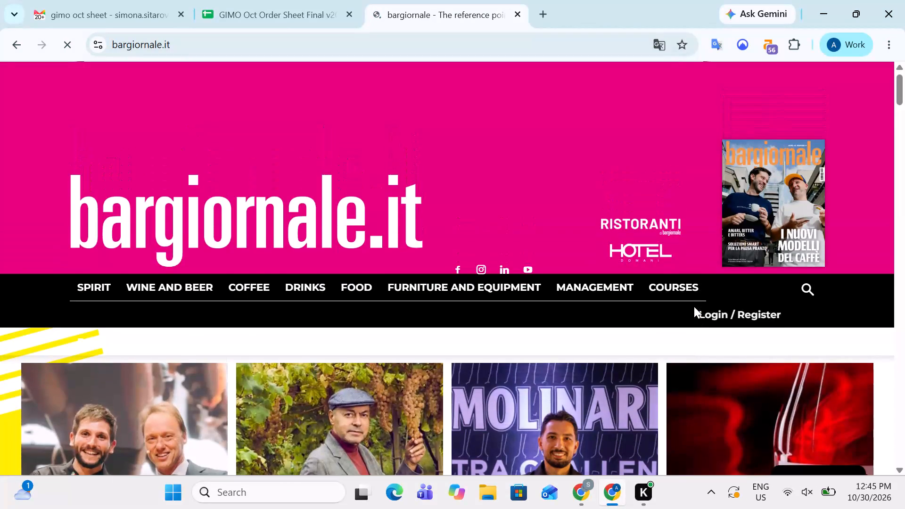
# Fill bargiornale.it's existing niche cell in the October order sheet with light green.
pyautogui.hotkey('alt', 'Tab')
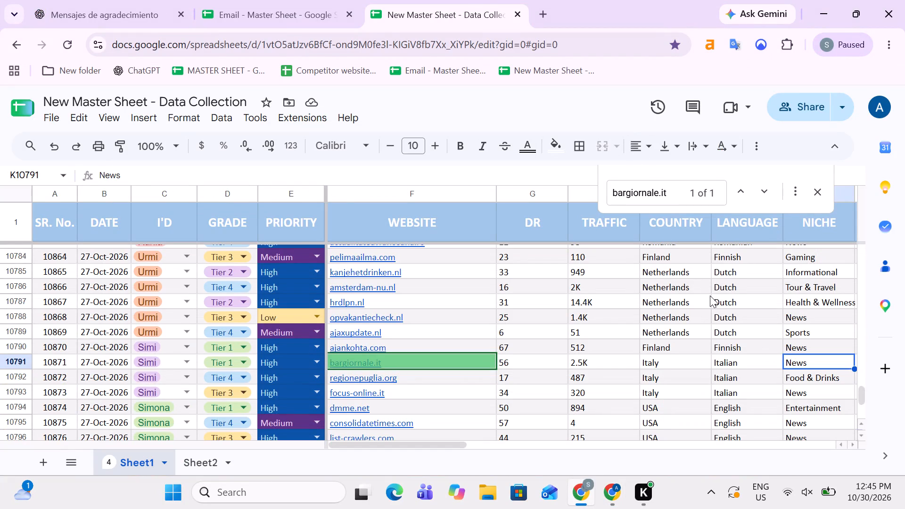
pyautogui.hotkey('alt', 'Tab')
pyautogui.click(291, 0)
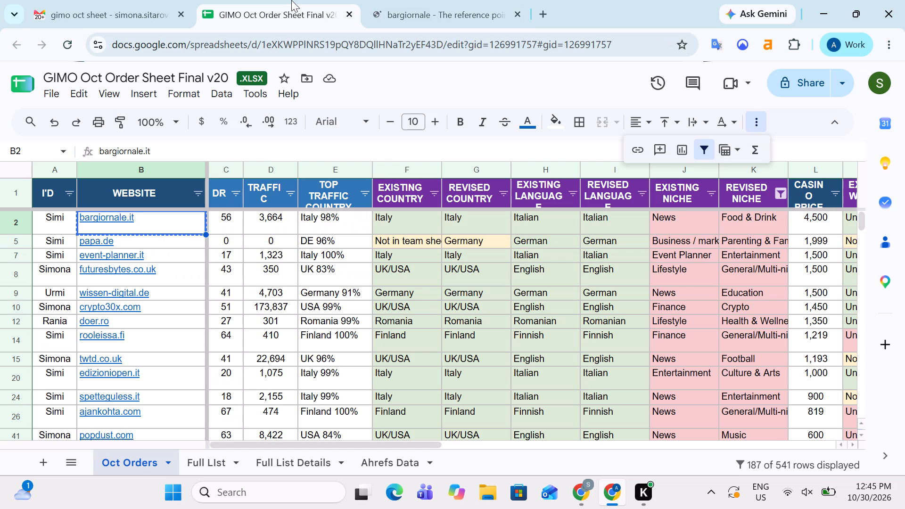
pyautogui.press('Right')
pyautogui.press('Right')
pyautogui.press('Right')
pyautogui.press('Right')
pyautogui.press('Right')
pyautogui.press('Right')
pyautogui.press('Right')
pyautogui.press('Right')
pyautogui.press('Right')
pyautogui.press('Right')
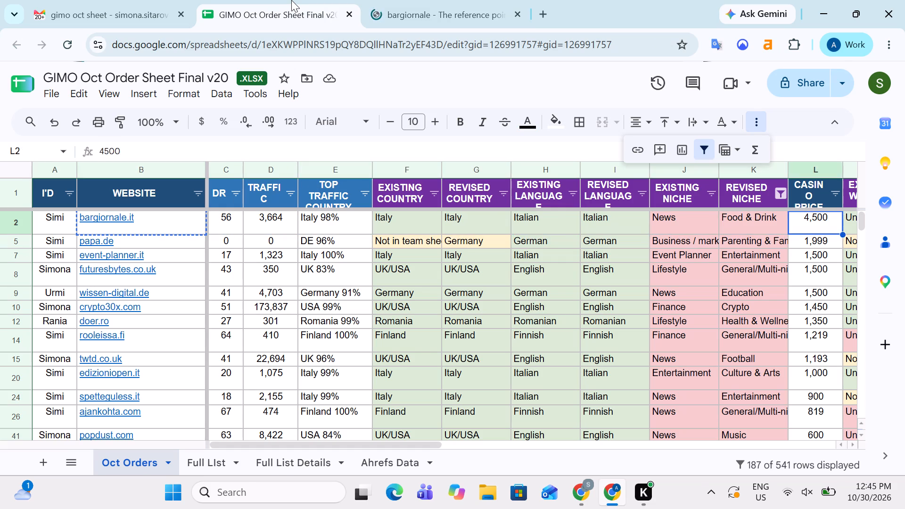
pyautogui.press('Left')
pyautogui.press('Left')
pyautogui.press('Right')
pyautogui.press('Right')
pyautogui.press('Right')
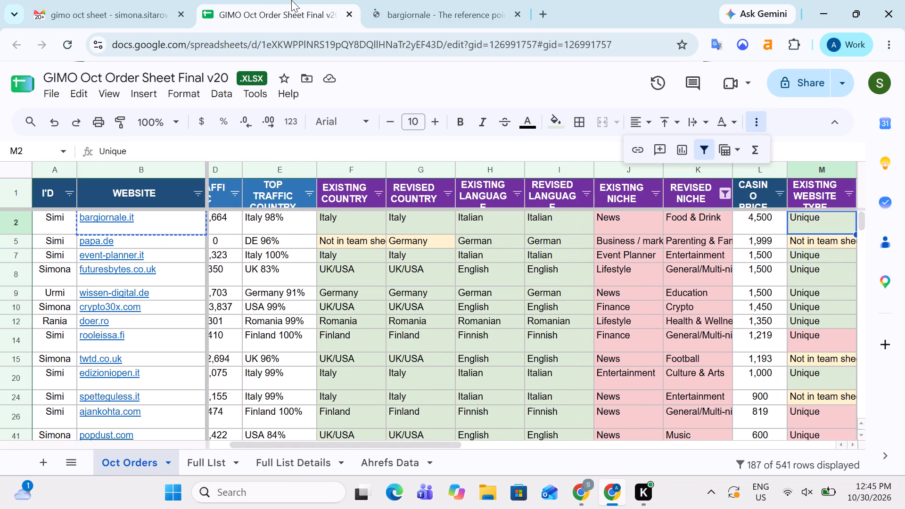
pyautogui.press('Left')
pyautogui.press('Left')
pyautogui.press('Left')
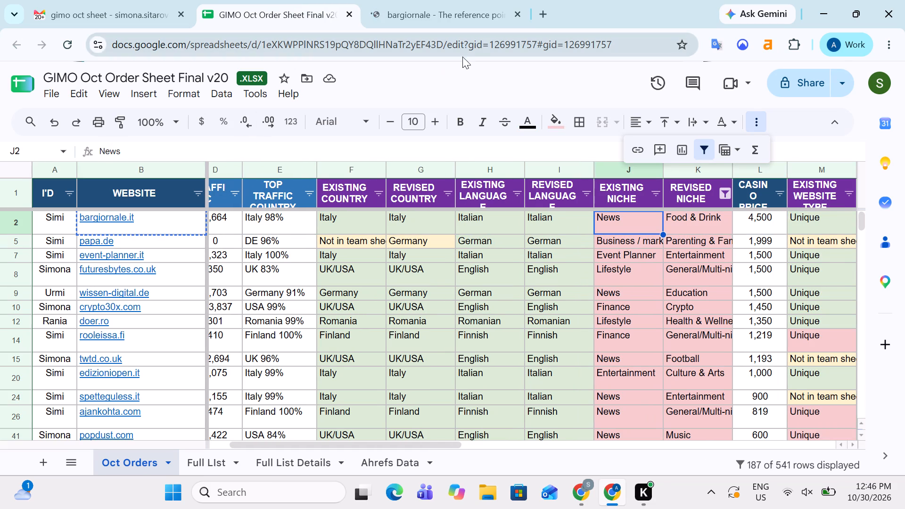
pyautogui.click(553, 115)
pyautogui.click(622, 197)
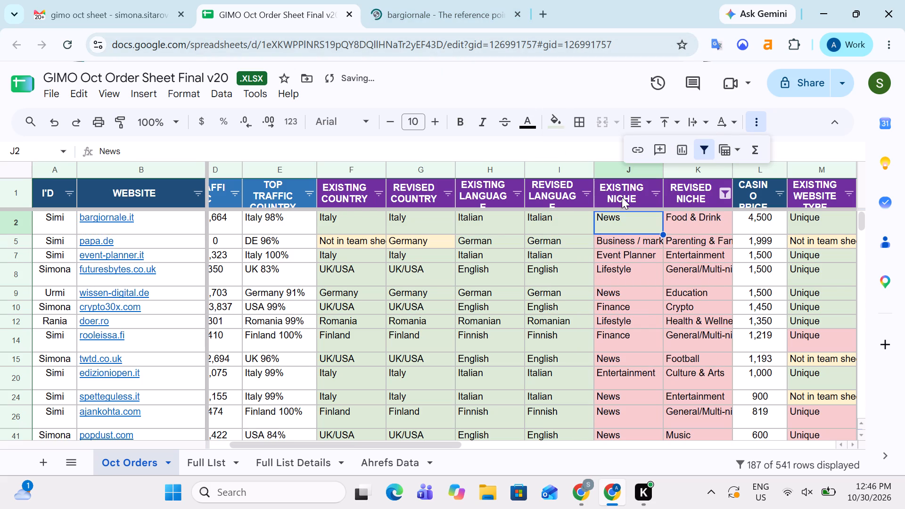
# Compare the existing and revised niche entries in the order sheet's papa.de row.
pyautogui.press('Down')
pyautogui.press('Right')
pyautogui.press('Left')
pyautogui.press('Left')
pyautogui.press('Left')
pyautogui.press('Left')
pyautogui.press('Left')
pyautogui.press('Left')
pyautogui.press('Left')
pyautogui.press('Left')
pyautogui.press('Left')
pyautogui.press('Left')
pyautogui.press('Left')
pyautogui.press('Left')
pyautogui.press('Left')
pyautogui.press('Left')
pyautogui.press('Left')
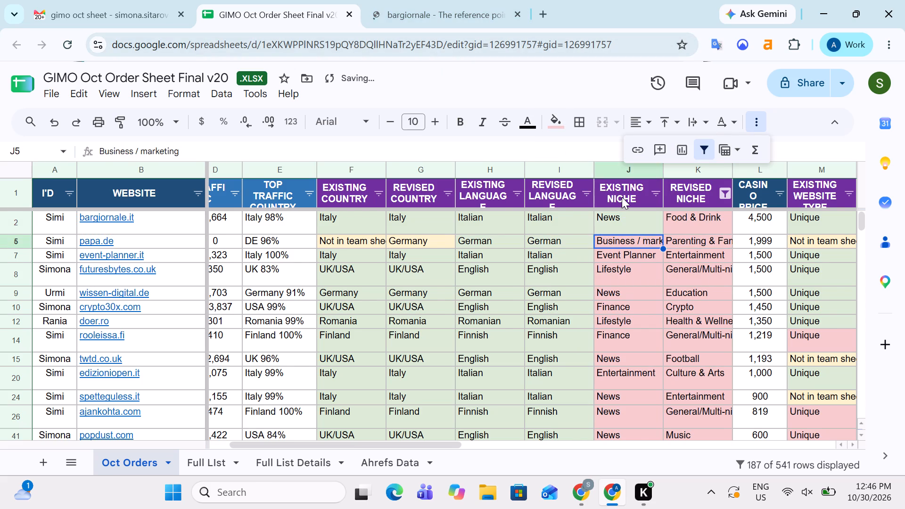
pyautogui.press('Right')
pyautogui.press('Right')
pyautogui.press('Right')
pyautogui.press('Right')
pyautogui.press('Right')
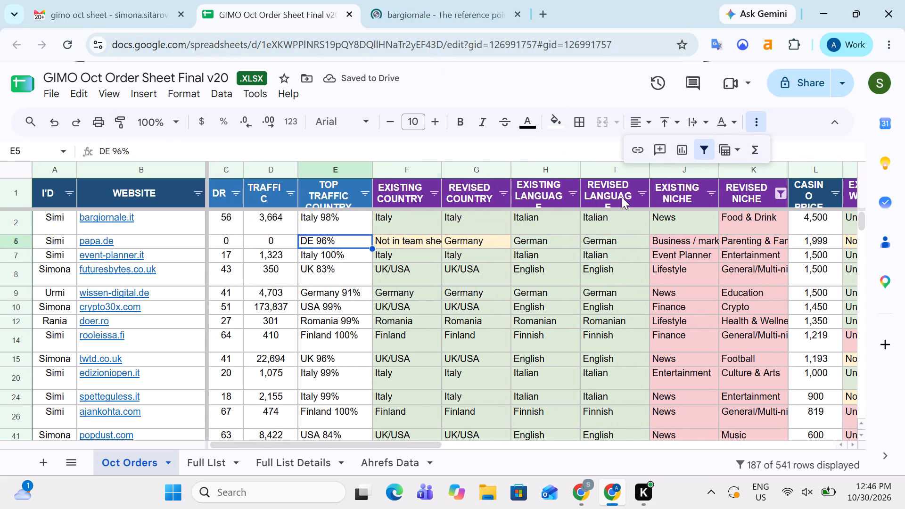
pyautogui.press('Right')
pyautogui.press('Right')
pyautogui.press('Right')
pyautogui.press('Right')
pyautogui.press('Right')
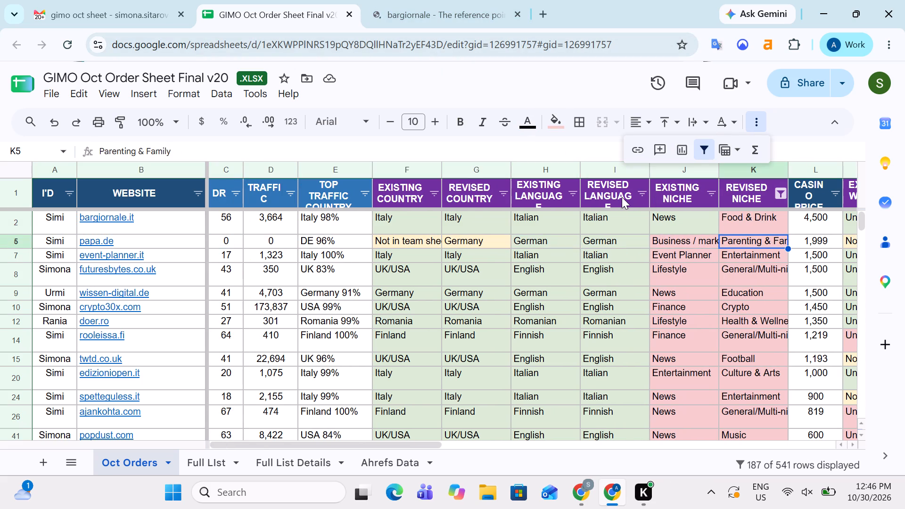
# Copy papa.de from the order sheet and search the New Master Sheet for it.
pyautogui.press('Left')
pyautogui.press('Left')
pyautogui.press('Left')
pyautogui.press('Left')
pyautogui.press('Left')
pyautogui.press('Left')
pyautogui.press('Left')
pyautogui.press('Left')
pyautogui.press('Left')
pyautogui.press('Left')
pyautogui.press('Left')
pyautogui.press('Left')
pyautogui.press('Right')
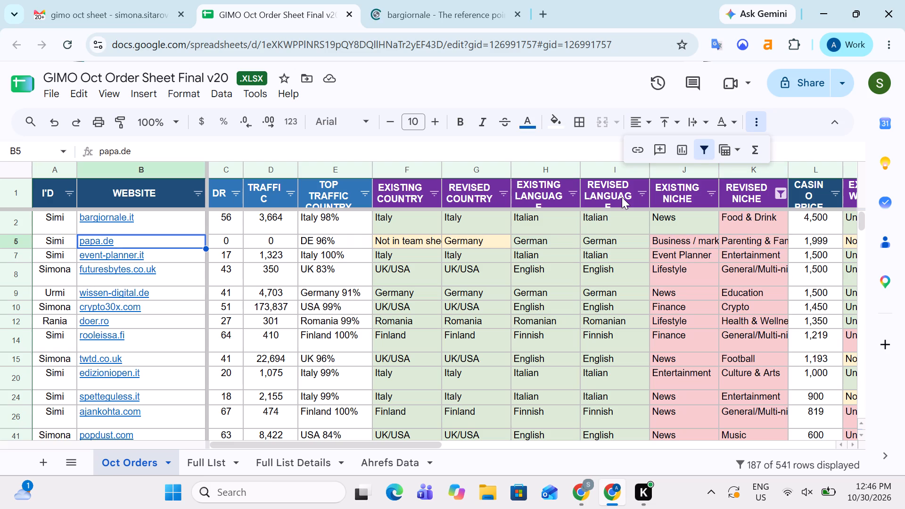
pyautogui.hotkey('ctrl', 'c')
pyautogui.hotkey('alt', 'Tab')
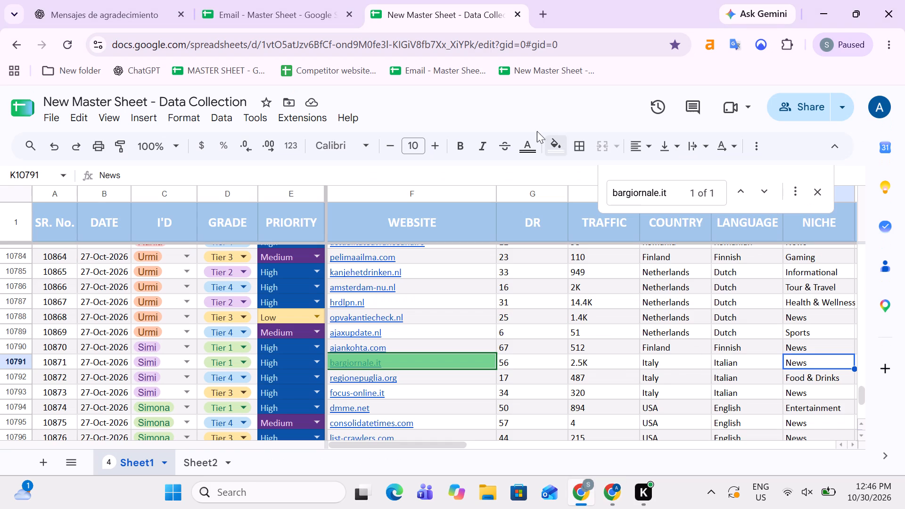
pyautogui.tripleClick(653, 187)
pyautogui.hotkey('ctrl', 'v')
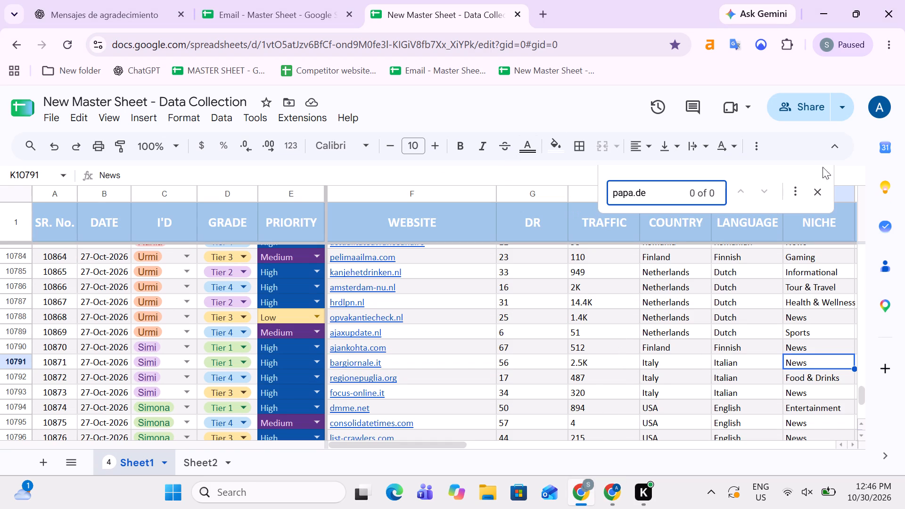
pyautogui.click(822, 188)
# Recheck papa.de's niche entries in the order sheet and open that website in place of bargiornale.it.
pyautogui.hotkey('alt', 'Tab')
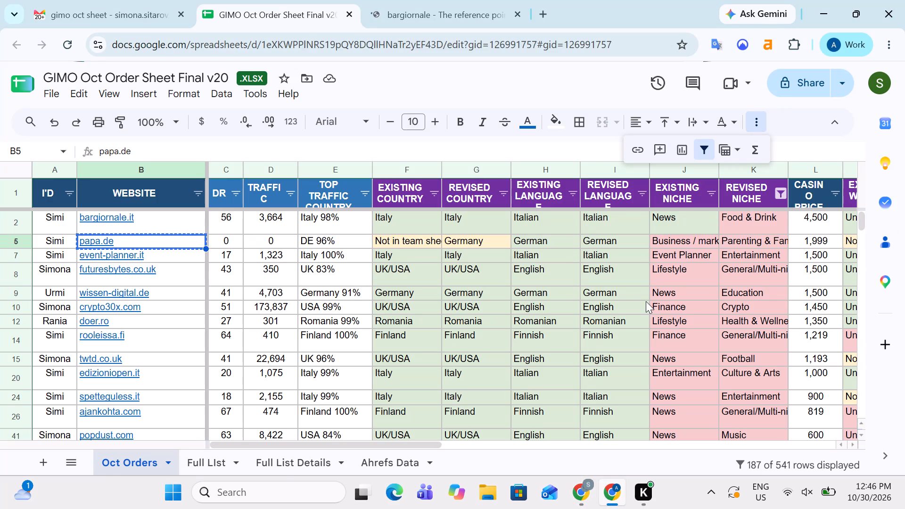
pyautogui.press('Right')
pyautogui.press('Right')
pyautogui.press('Right')
pyautogui.press('Right')
pyautogui.press('Right')
pyautogui.press('Right')
pyautogui.press('Right')
pyautogui.press('Right')
pyautogui.press('Right')
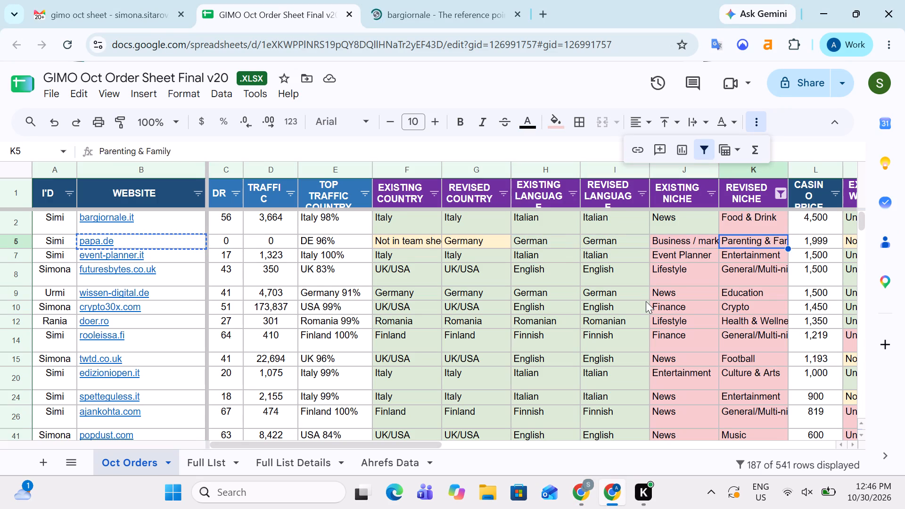
pyautogui.press('Left')
pyautogui.press('Left')
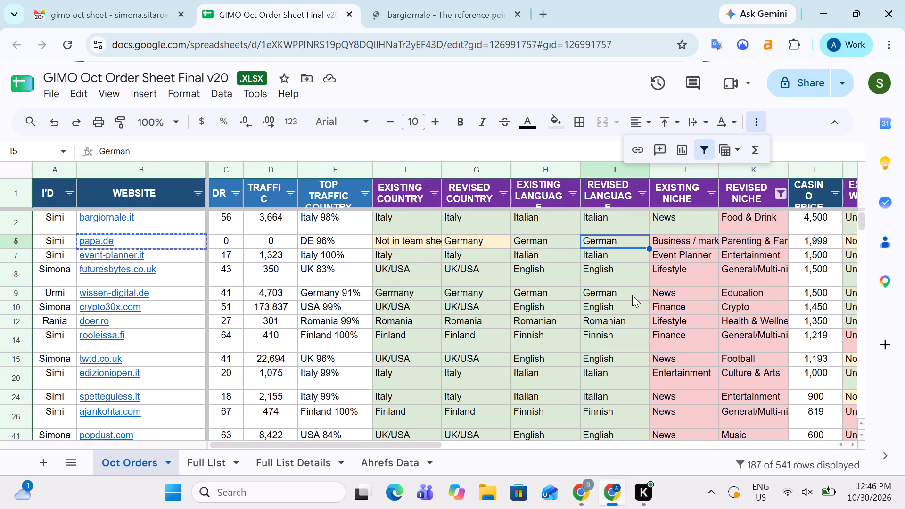
pyautogui.click(408, 0)
pyautogui.click(399, 37)
pyautogui.hotkey('ctrl', 'v')
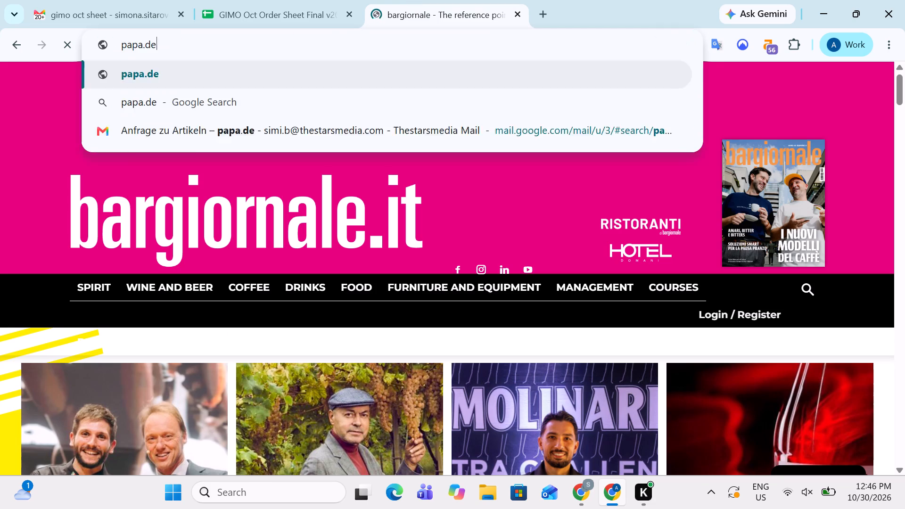
pyautogui.press('Return')
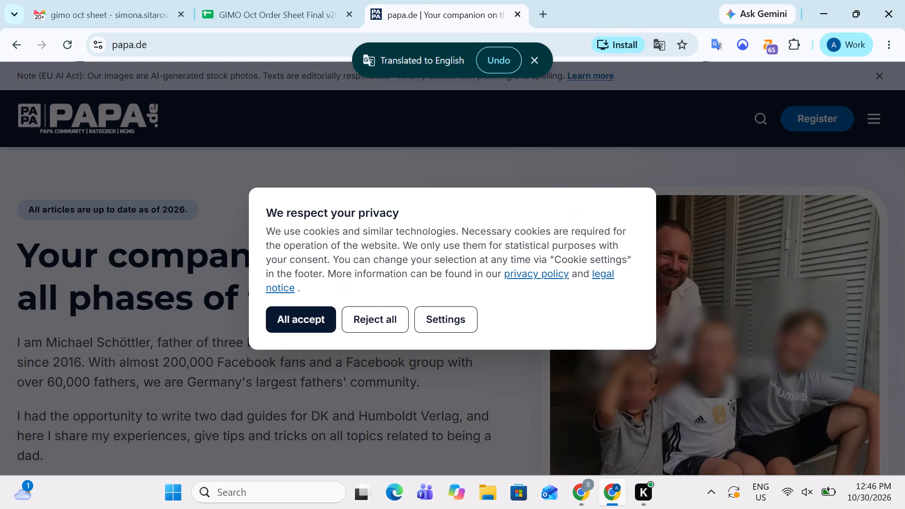
# Accept the cookies on papa.de and examine the homepage's topics and categories against its niche entries.
pyautogui.click(305, 323)
pyautogui.scroll(-7, 629, 312)
pyautogui.scroll(-3, 581, 385)
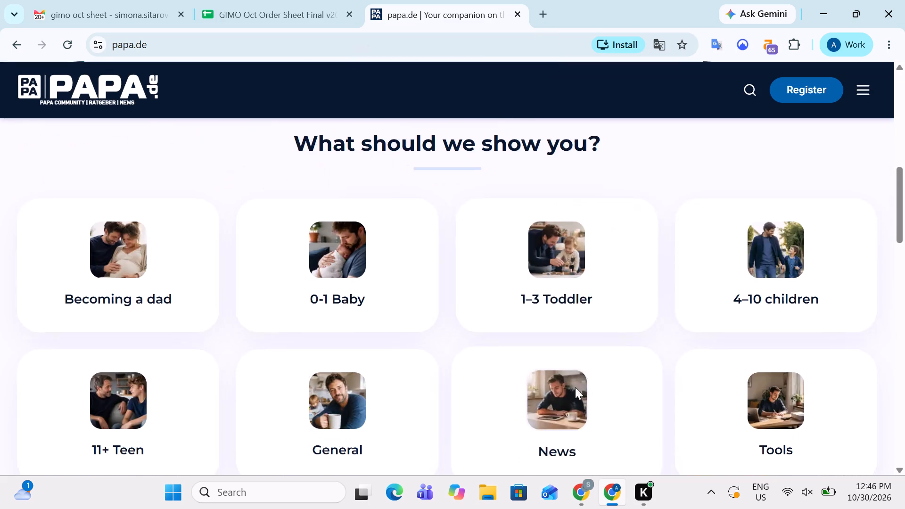
pyautogui.scroll(-5, 575, 387)
pyautogui.scroll(-7, 727, 314)
pyautogui.scroll(20, 688, 368)
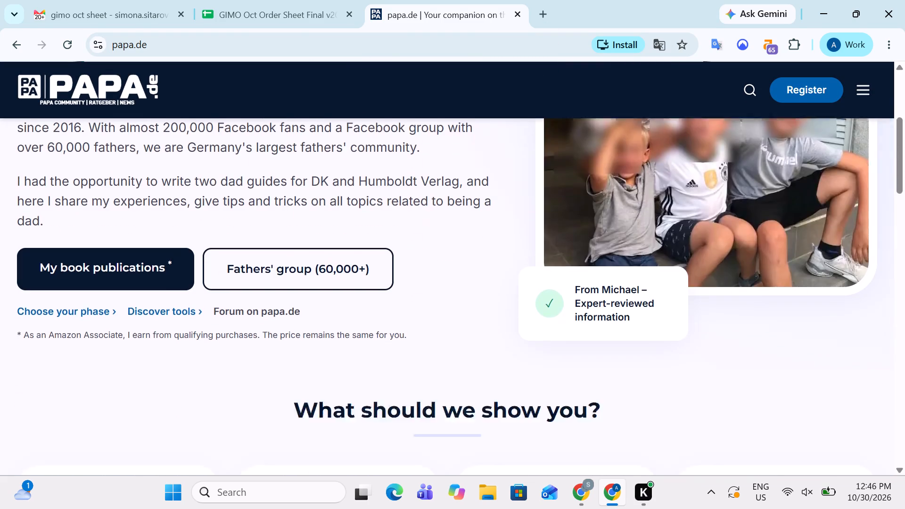
# Search the New Master Sheet for papa.de again.
pyautogui.hotkey('alt', 'Tab')
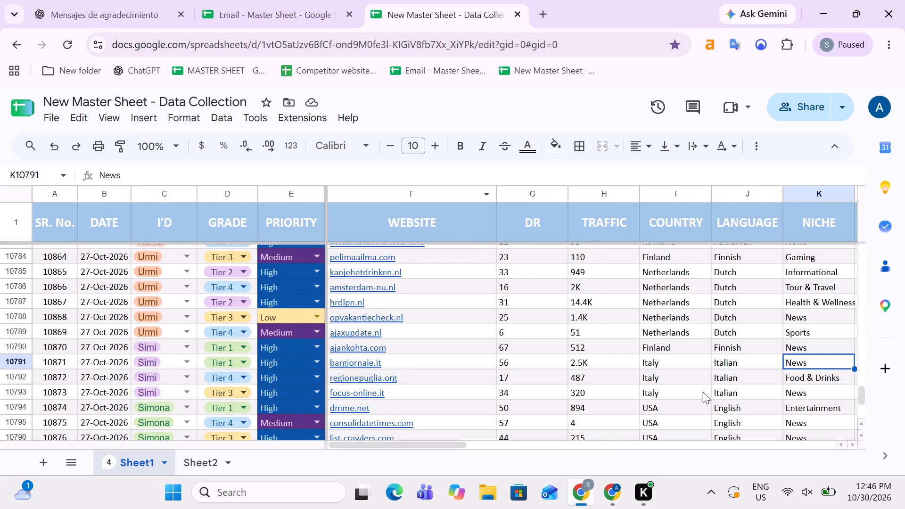
pyautogui.scroll(-4, 592, 365)
pyautogui.scroll(6, 592, 365)
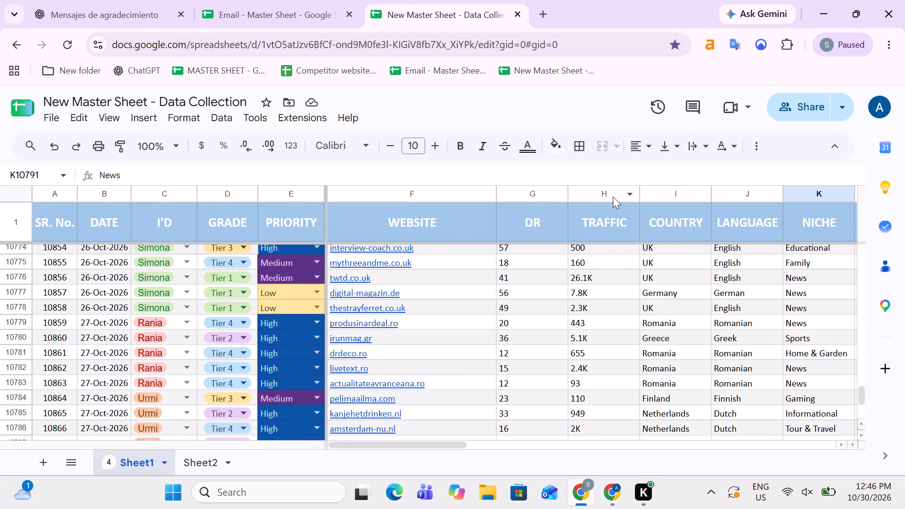
pyautogui.click(759, 145)
pyautogui.click(661, 287)
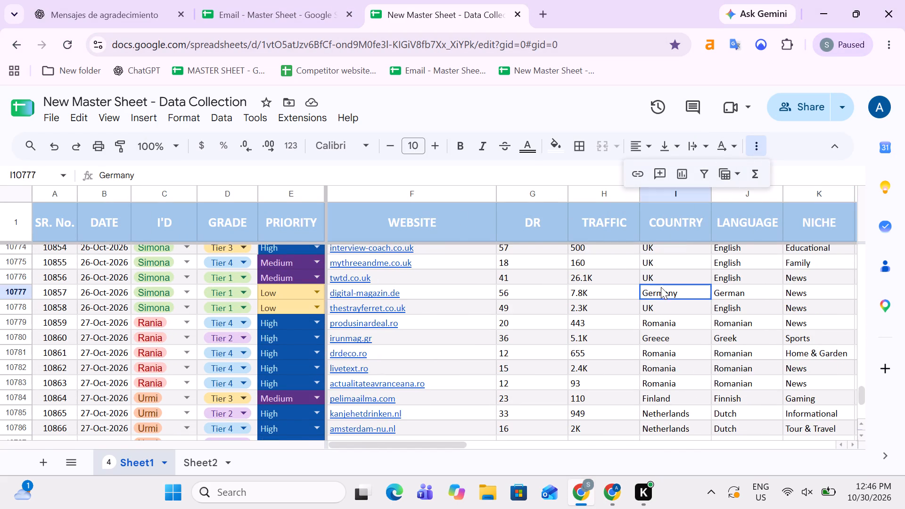
pyautogui.hotkey('ctrl', 'f')
pyautogui.hotkey('ctrl', 'v')
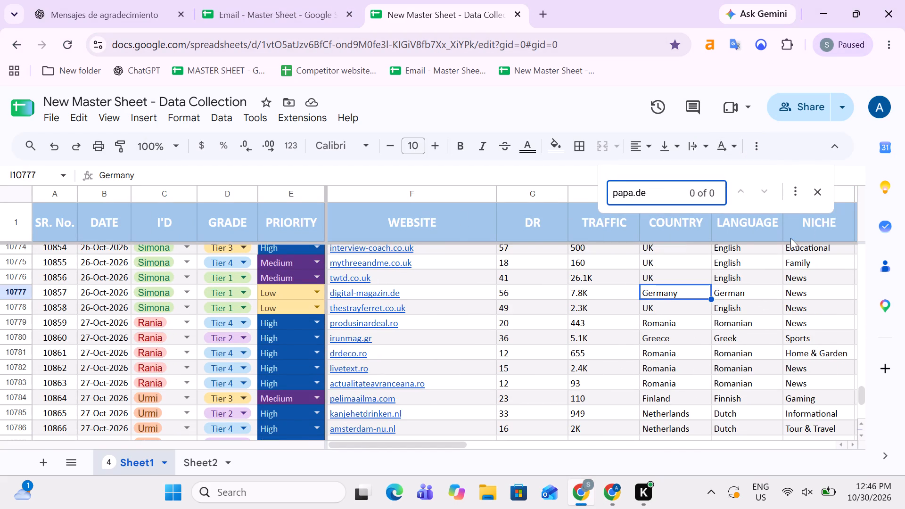
pyautogui.click(815, 189)
# Fill papa.de's revised niche cell, Parenting & Family, in the order sheet with light green.
pyautogui.hotkey('alt', 'Tab')
pyautogui.hotkey('alt', 'Tab')
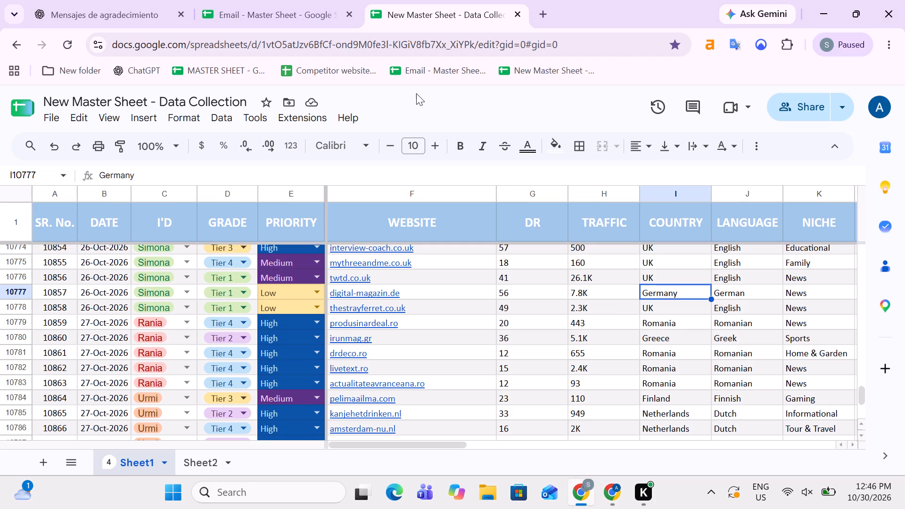
pyautogui.hotkey('alt', 'Tab')
pyautogui.click(441, 3)
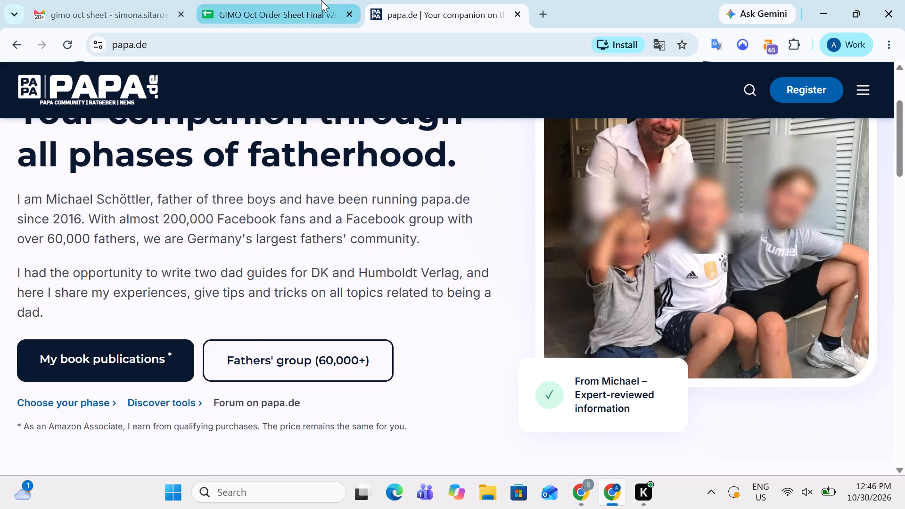
pyautogui.click(320, 0)
pyautogui.press('Right')
pyautogui.press('Right')
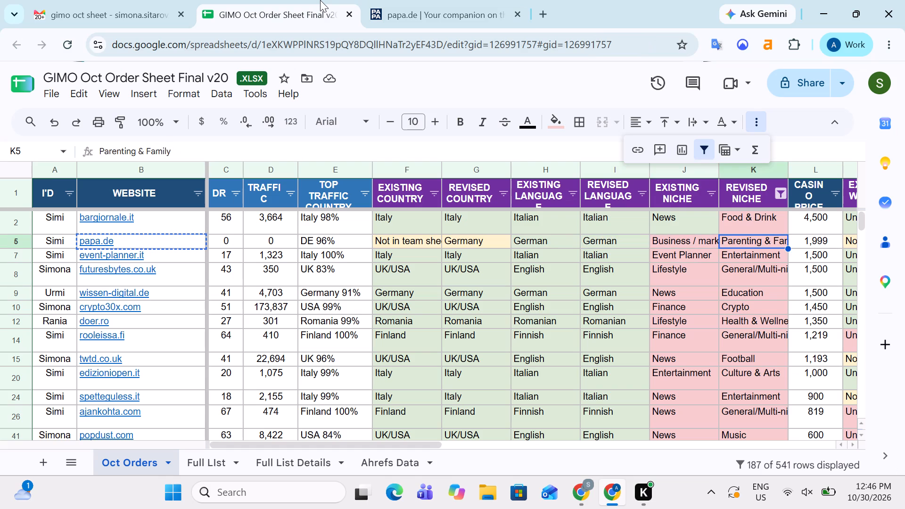
pyautogui.click(554, 124)
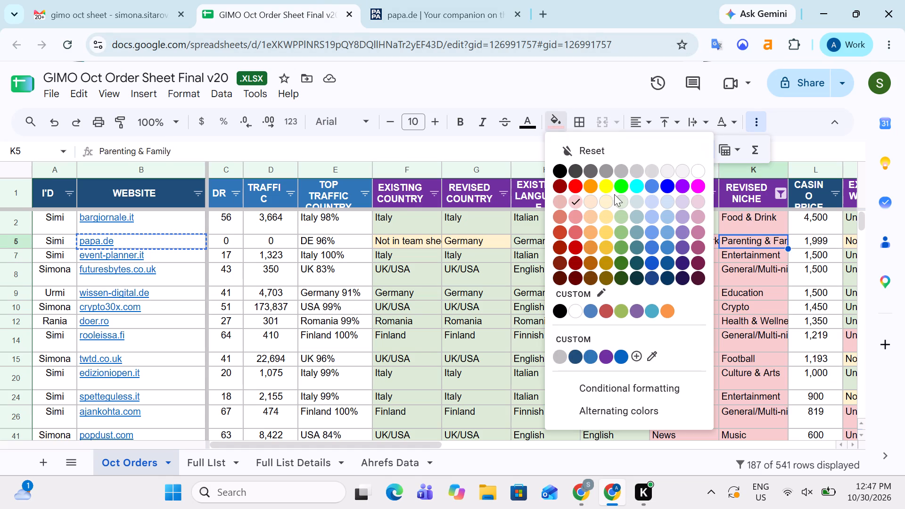
pyautogui.click(620, 198)
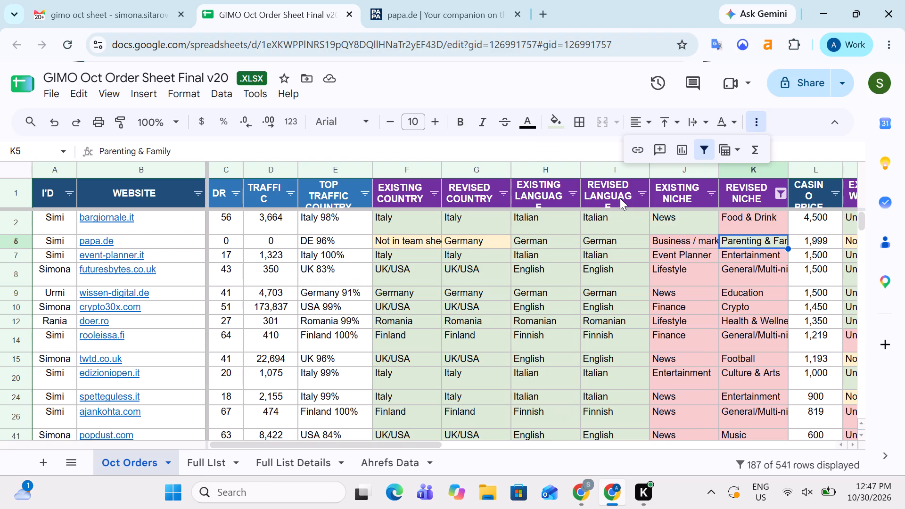
# Compare the existing and revised niche entries in the order sheet's event-planner.it row.
pyautogui.press('Down')
pyautogui.press('Right')
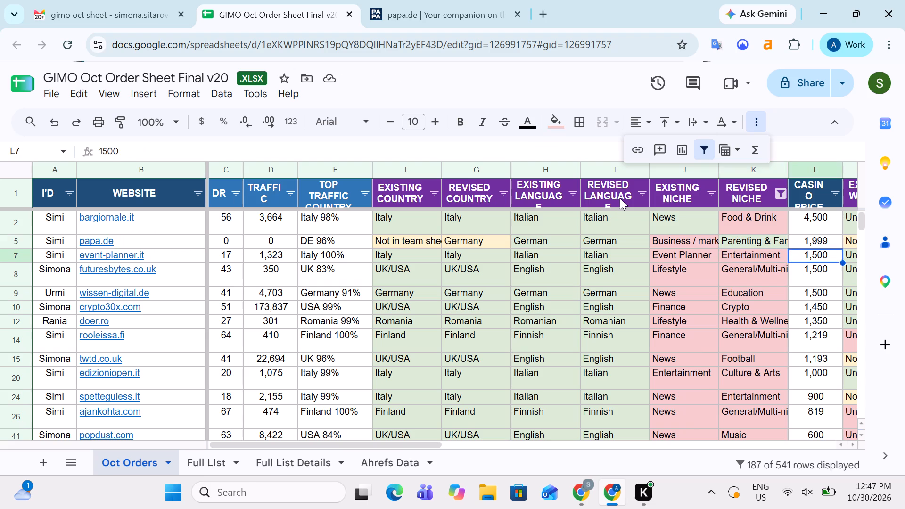
pyautogui.press('Left')
pyautogui.press('Left')
pyautogui.press('Left')
pyautogui.press('Left')
pyautogui.press('Left')
pyautogui.press('Left')
pyautogui.press('Left')
pyautogui.press('Left')
pyautogui.press('Left')
pyautogui.press('Left')
pyautogui.press('Left')
pyautogui.press('Left')
pyautogui.press('Left')
pyautogui.press('Left')
pyautogui.press('Left')
pyautogui.press('Left')
pyautogui.press('Left')
pyautogui.press('Left')
pyautogui.press('Left')
pyautogui.press('Left')
pyautogui.press('Right')
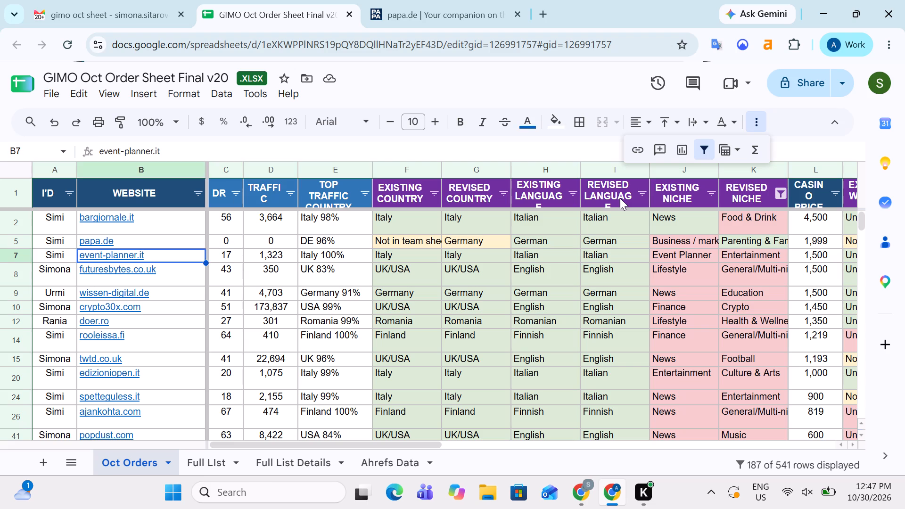
pyautogui.press('Right')
pyautogui.press('Right')
pyautogui.press('Right')
pyautogui.press('Right')
pyautogui.press('Right')
pyautogui.press('Right')
pyautogui.press('Right')
pyautogui.press('Right')
# Copy event-planner.it from the order sheet, check its niche entry in the New Master Sheet, and return to the order sheet.
pyautogui.press('Left')
pyautogui.press('Left')
pyautogui.press('Left')
pyautogui.press('Left')
pyautogui.press('Left')
pyautogui.press('Left')
pyautogui.press('Left')
pyautogui.press('Left')
pyautogui.press('Left')
pyautogui.press('Left')
pyautogui.press('Left')
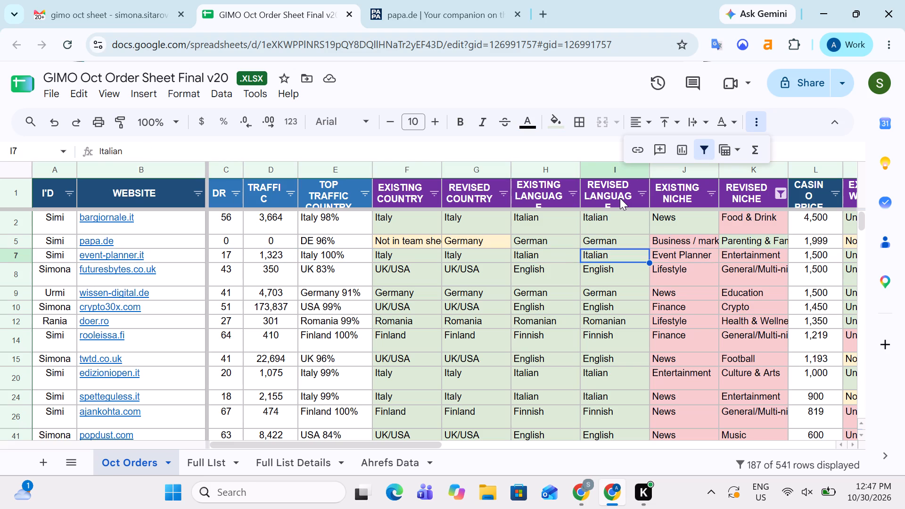
pyautogui.press('Right')
pyautogui.press('Left')
pyautogui.press('Right')
pyautogui.hotkey('ctrl', 'c')
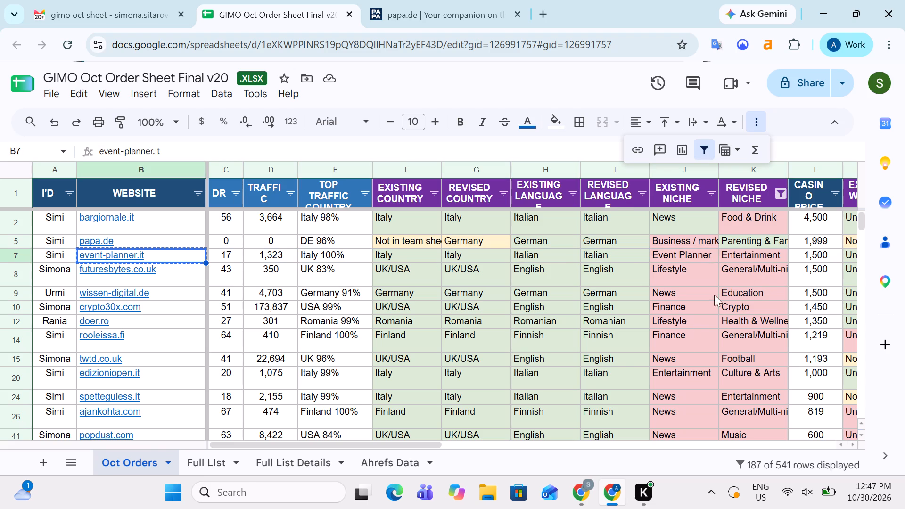
pyautogui.hotkey('alt', 'Tab')
pyautogui.hotkey('ctrl', 'f')
pyautogui.hotkey('ctrl', 'v')
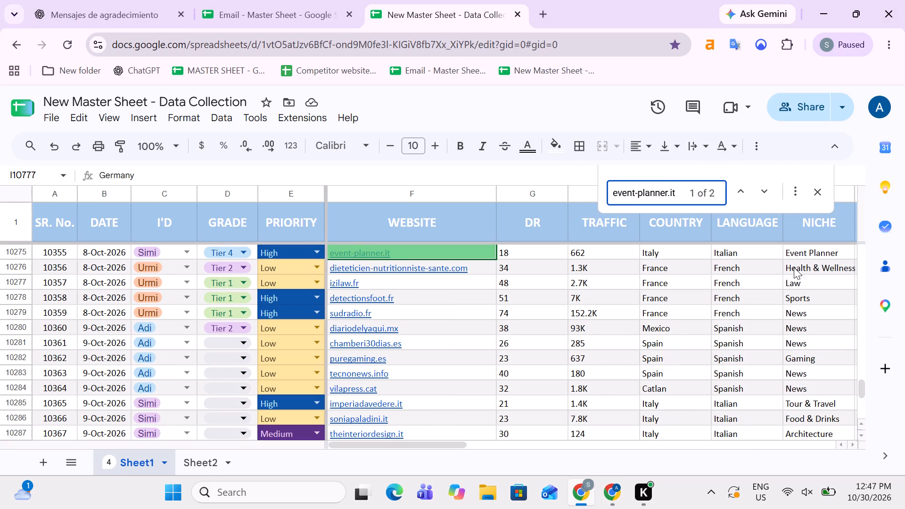
pyautogui.hotkey('alt', 'Tab')
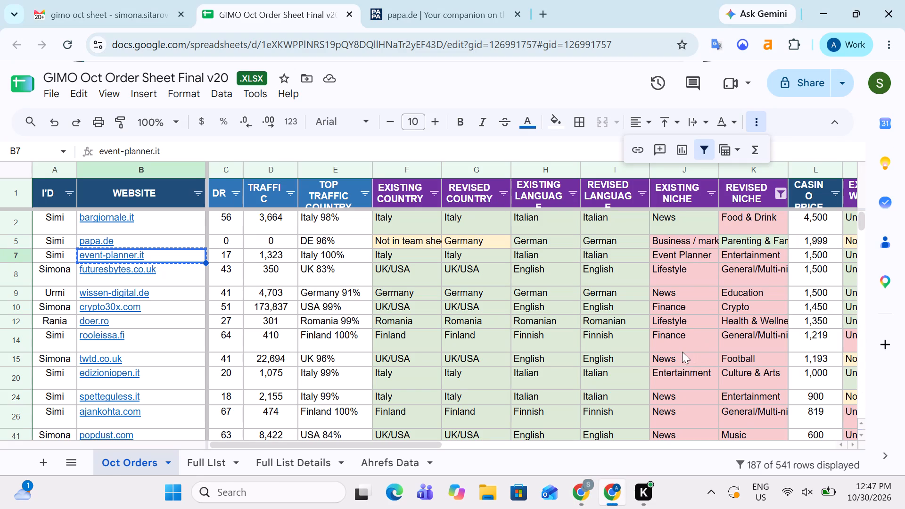
# Recheck the language and niche entries across the order sheet's event-planner.it row.
pyautogui.press('Right')
pyautogui.press('Right')
pyautogui.press('Right')
pyautogui.press('Right')
pyautogui.press('Right')
pyautogui.press('Right')
pyautogui.press('Right')
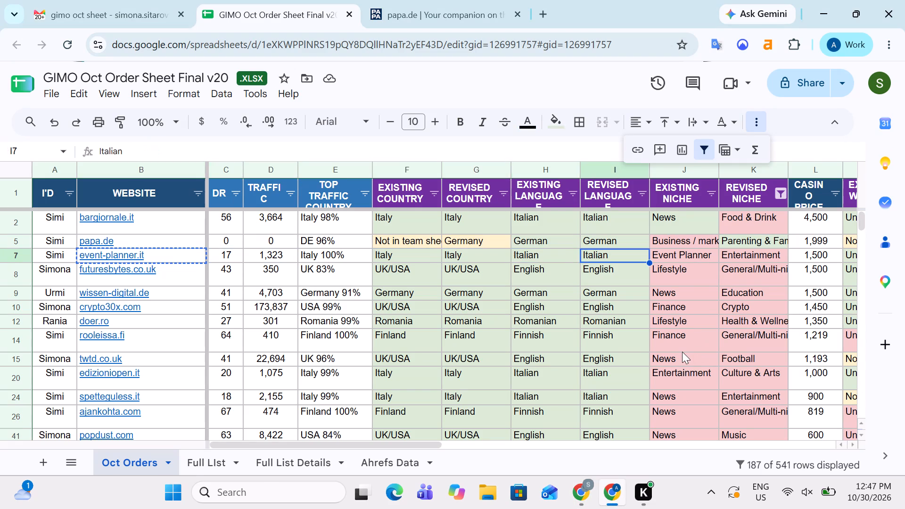
pyautogui.press('Right')
pyautogui.press('Right')
pyautogui.press('Left')
pyautogui.press('Left')
pyautogui.press('Left')
pyautogui.press('Left')
pyautogui.press('Left')
pyautogui.press('Left')
pyautogui.press('Left')
pyautogui.press('Left')
pyautogui.press('Left')
pyautogui.press('Left')
pyautogui.press('Left')
pyautogui.press('Right')
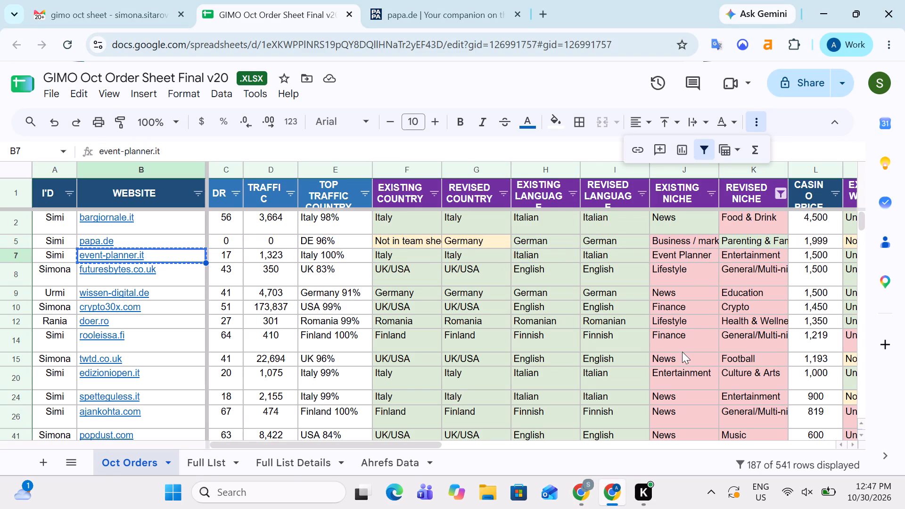
# Load event-planner.it from the order sheet in the open website tab, examine its homepage to judge the niche, and close it.
pyautogui.hotkey('ctrl', 'c')
pyautogui.click(378, 0)
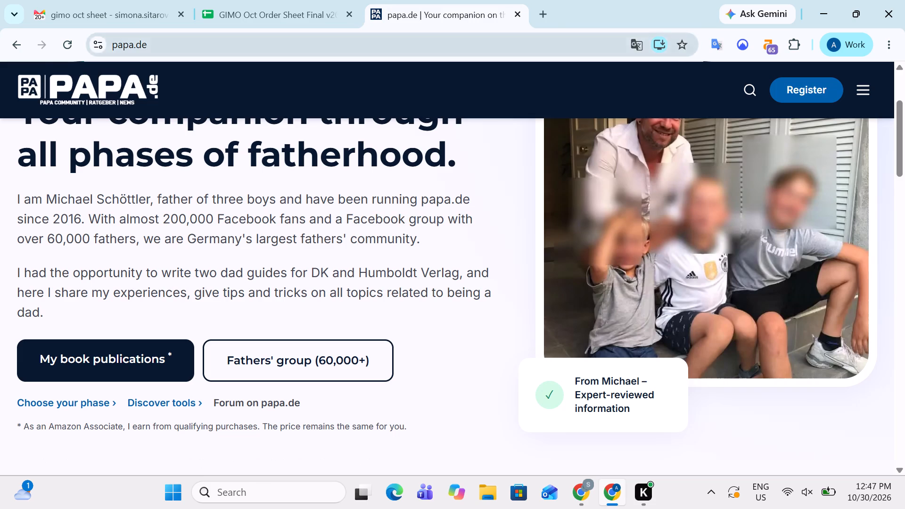
pyautogui.click(367, 38)
pyautogui.hotkey('ctrl', 'v')
pyautogui.press('Return')
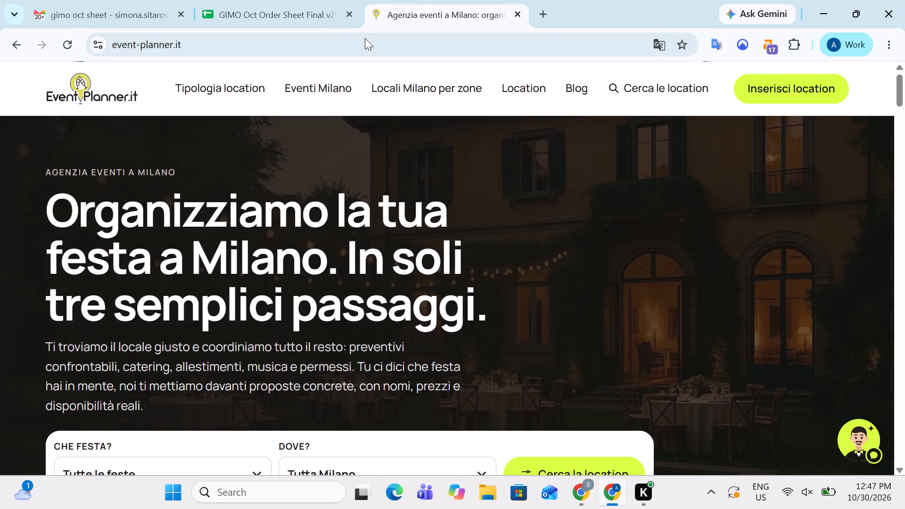
pyautogui.scroll(-7, 439, 123)
pyautogui.scroll(-5, 511, 202)
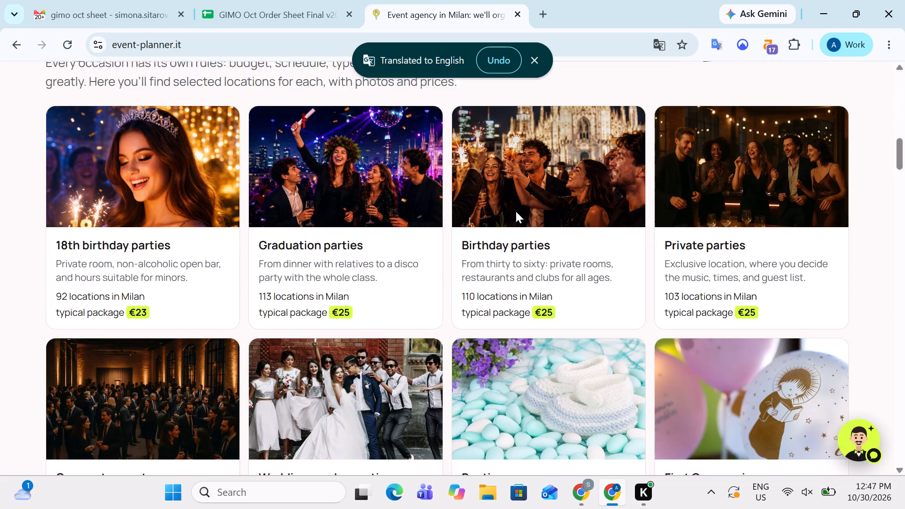
pyautogui.scroll(-17, 520, 226)
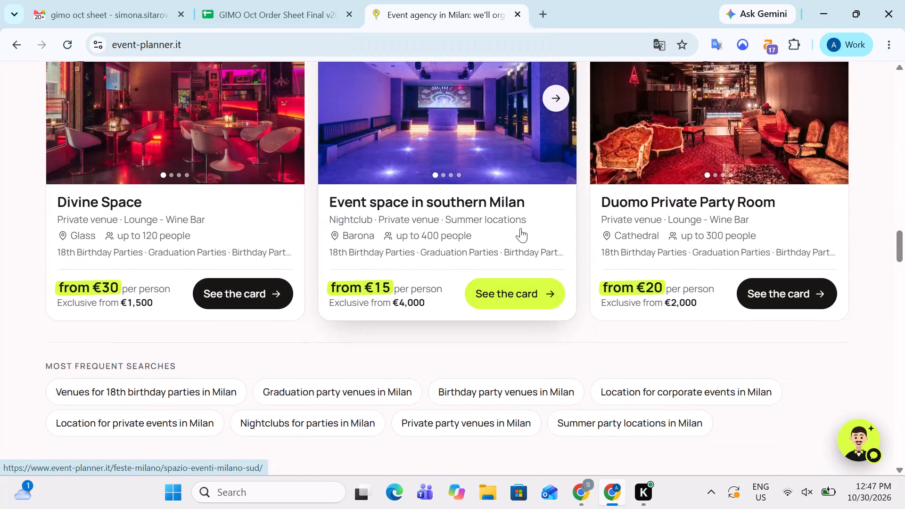
pyautogui.click(517, 17)
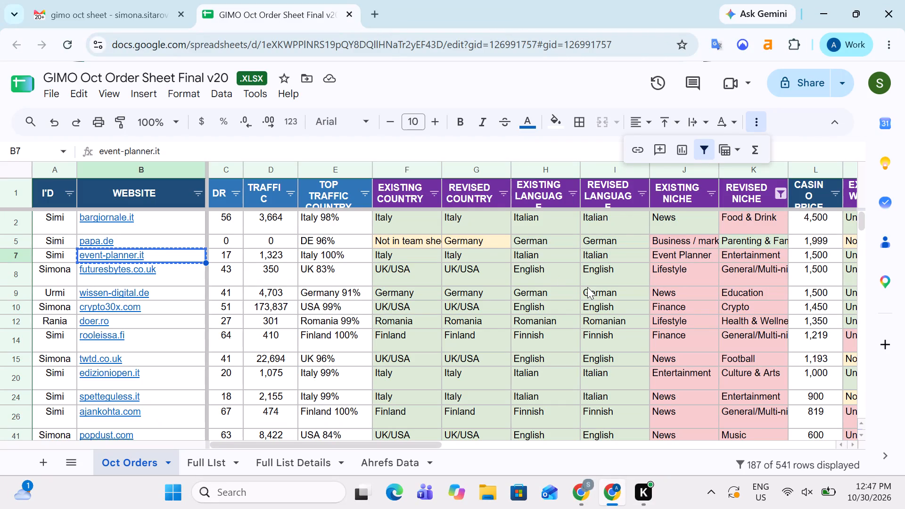
# Fill event-planner.it's existing niche cell, Event Planner, in the order sheet with light green.
pyautogui.press('Right')
pyautogui.press('Right')
pyautogui.press('Right')
pyautogui.press('Right')
pyautogui.press('Right')
pyautogui.press('Right')
pyautogui.press('Right')
pyautogui.press('Right')
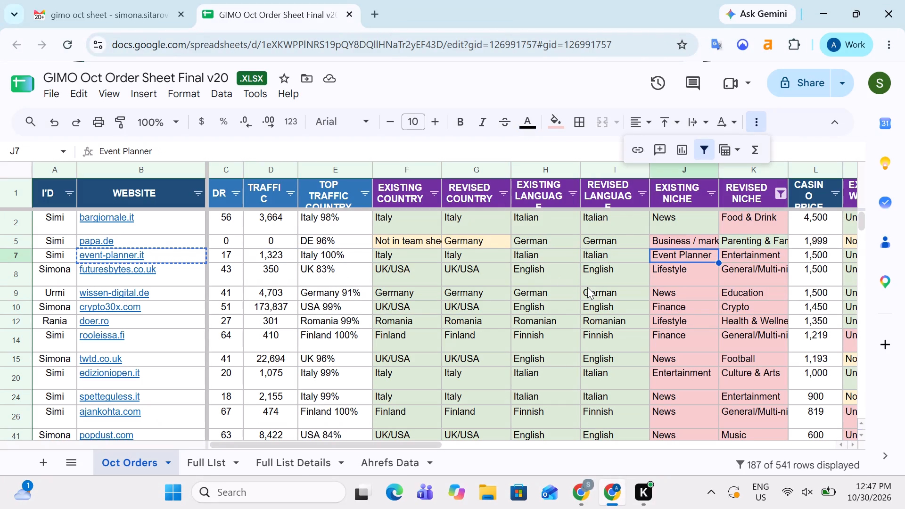
pyautogui.click(559, 119)
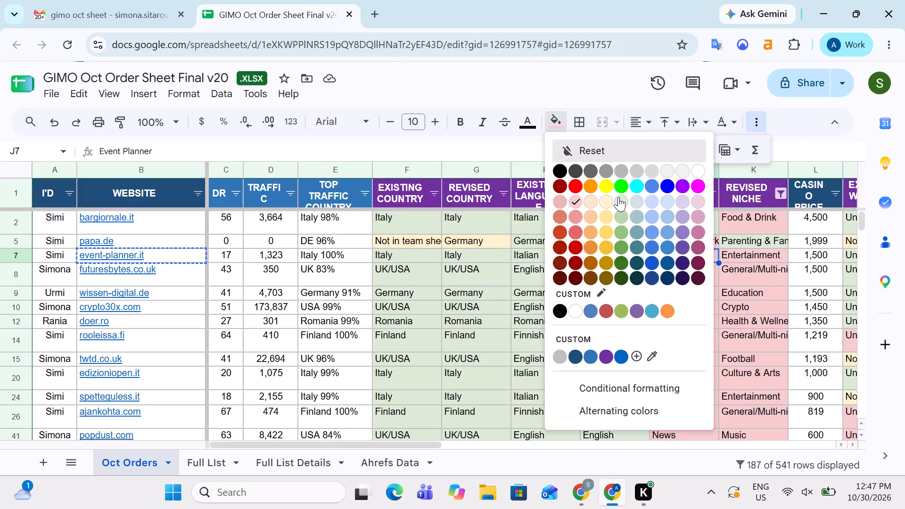
pyautogui.click(618, 197)
# Compare the existing and revised niche entries in the order sheet's futuresbytes.co.uk row.
pyautogui.click(695, 266)
pyautogui.press('Right')
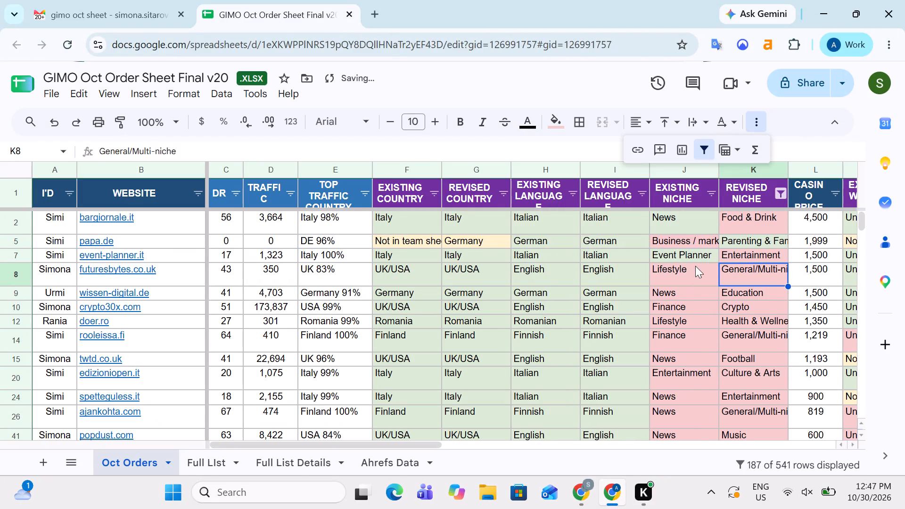
pyautogui.press('Left')
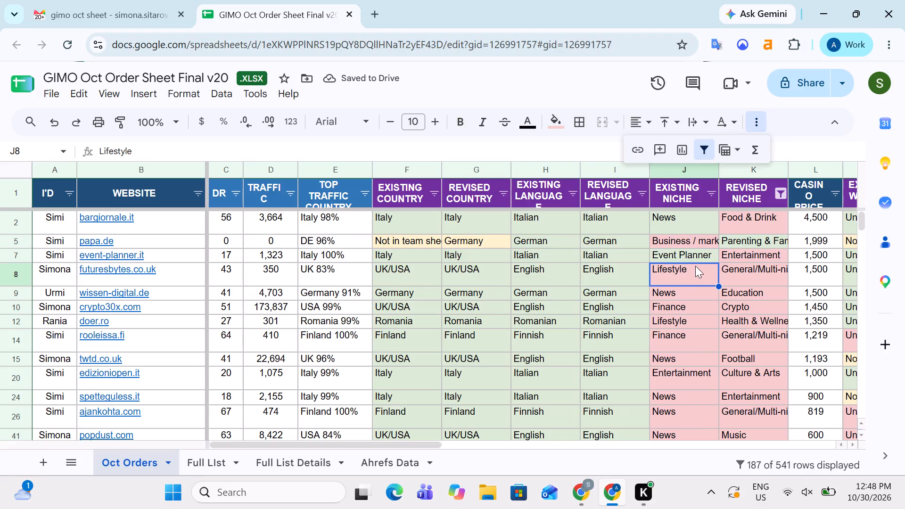
pyautogui.press('Right')
pyautogui.press('Left')
# Copy futuresbytes.co.uk from the order sheet and load the website in a new tab.
pyautogui.press('Left')
pyautogui.press('Left')
pyautogui.press('Left')
pyautogui.press('Left')
pyautogui.press('Left')
pyautogui.press('Left')
pyautogui.press('Left')
pyautogui.press('Left')
pyautogui.press('Left')
pyautogui.press('Left')
pyautogui.press('Left')
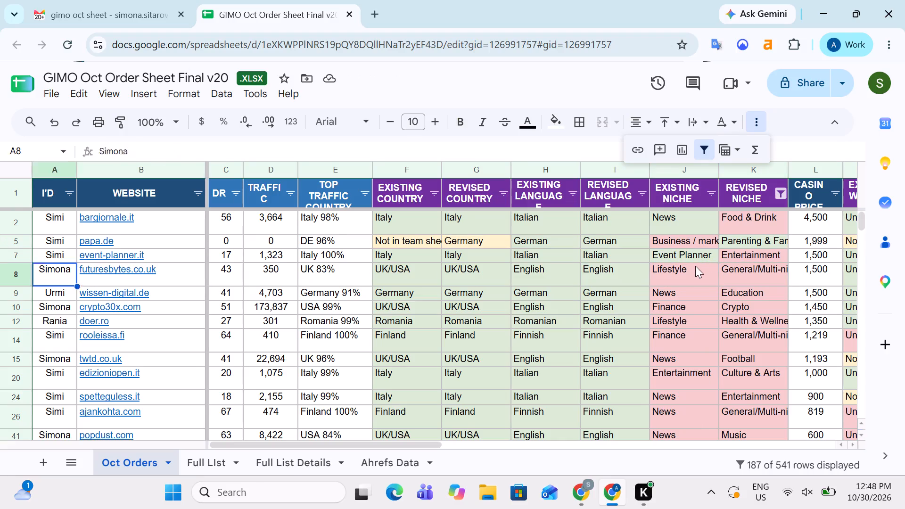
pyautogui.press('Right')
pyautogui.hotkey('ctrl', 'c')
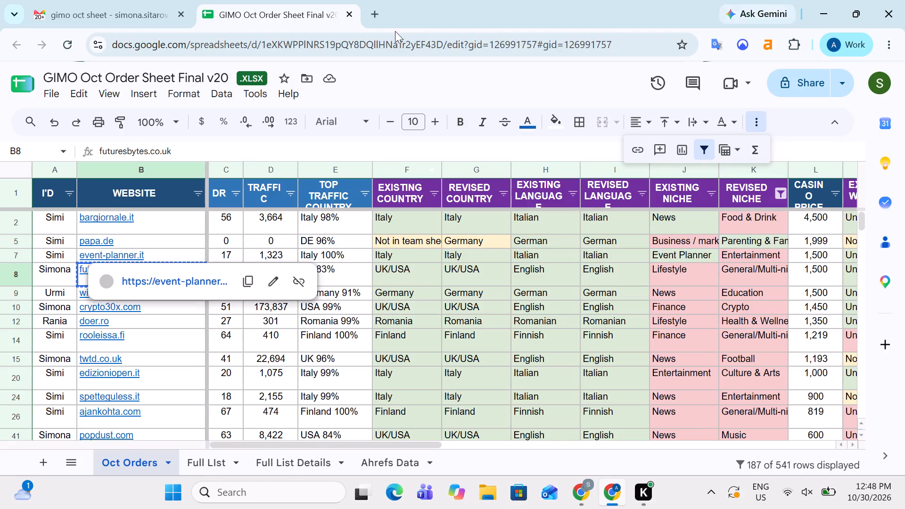
pyautogui.click(381, 9)
pyautogui.hotkey('ctrl', 'v')
pyautogui.press('Return')
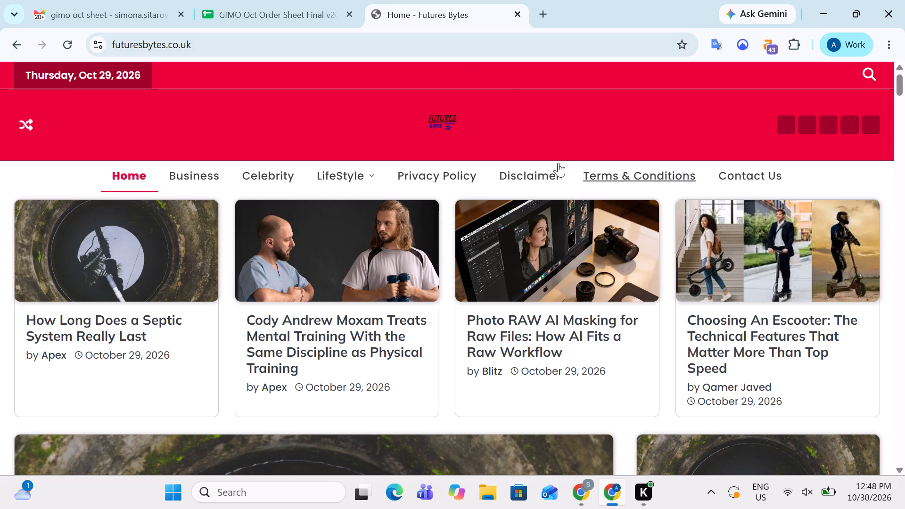
# Examine the futuresbytes.co.uk homepage sections and articles to judge which niche the site fits.
pyautogui.scroll(-5, 460, 255)
pyautogui.scroll(-13, 542, 278)
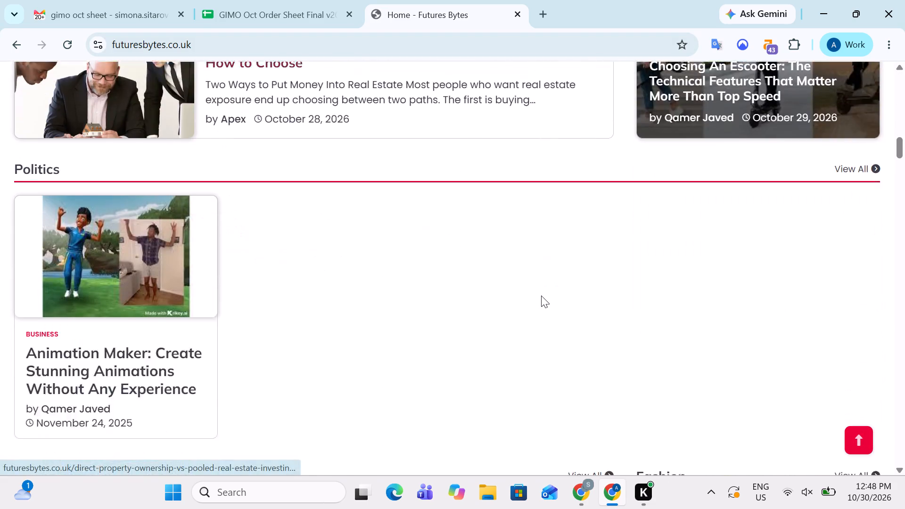
pyautogui.scroll(-5, 525, 307)
pyautogui.scroll(-3, 373, 292)
pyautogui.scroll(-3, 324, 304)
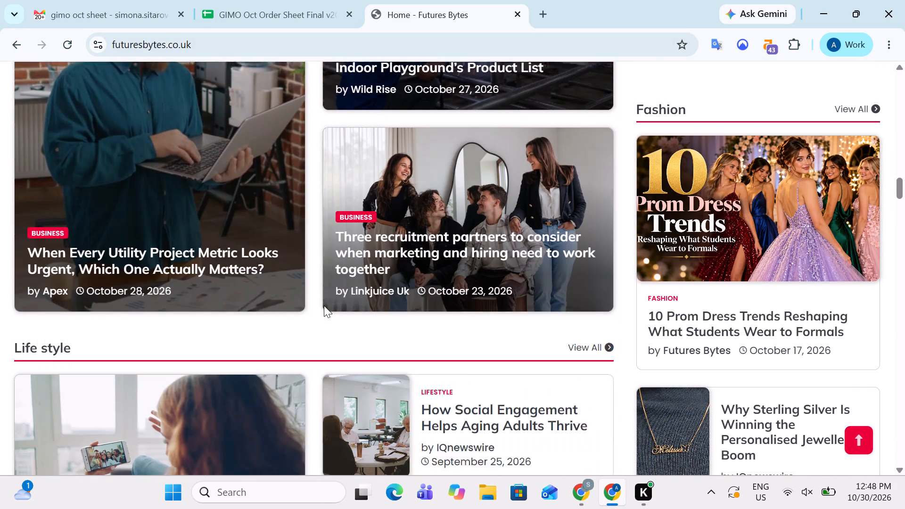
pyautogui.scroll(-2, 515, 304)
pyautogui.scroll(-3, 697, 299)
pyautogui.scroll(-3, 522, 343)
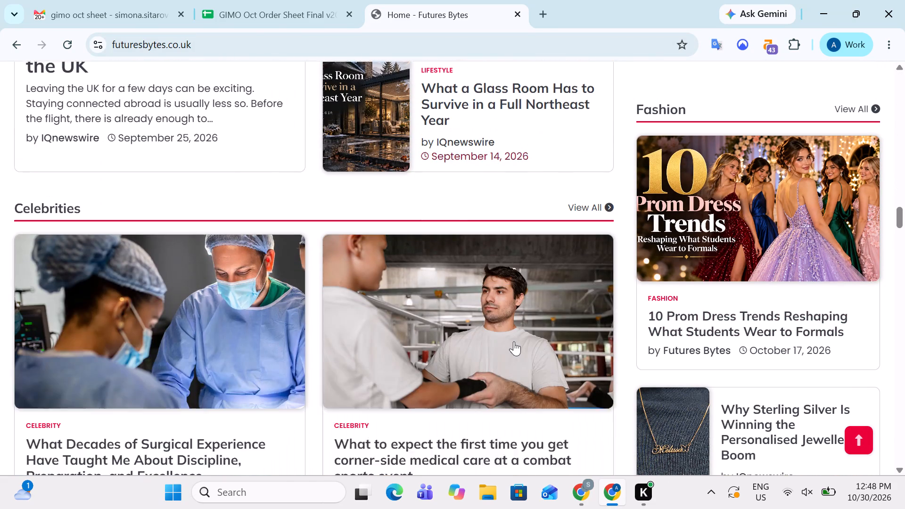
pyautogui.scroll(-3, 624, 309)
pyautogui.scroll(-4, 456, 325)
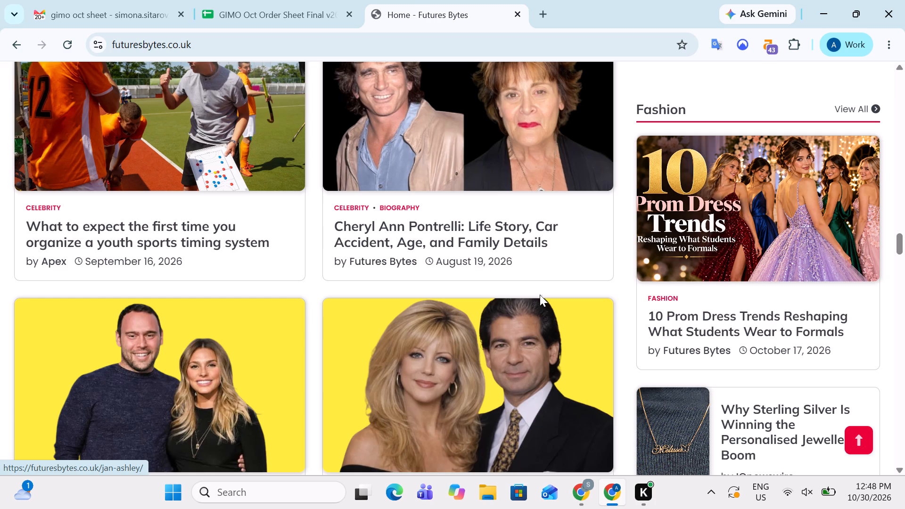
# Search the New Master Sheet for futuresbytes.co.uk, check its niche entry, and return to the order sheet.
pyautogui.hotkey('alt', 'Tab')
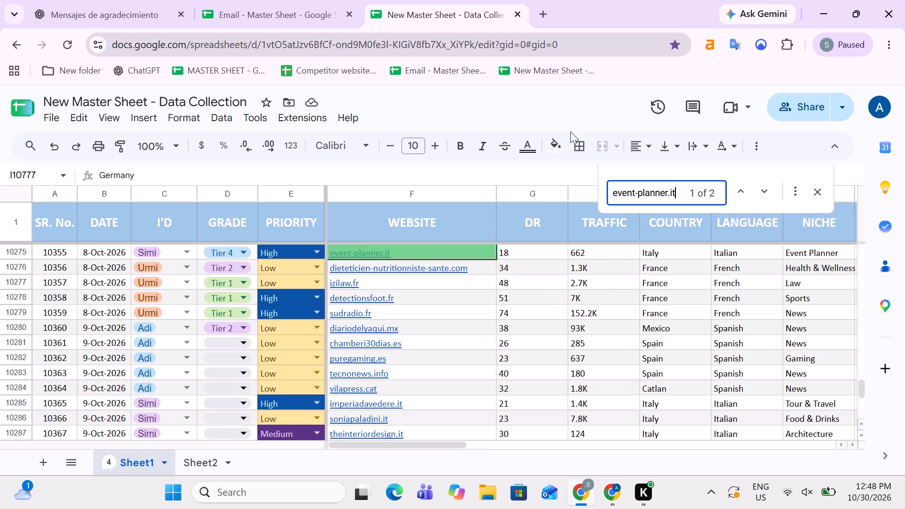
pyautogui.tripleClick(669, 191)
pyautogui.hotkey('ctrl', 'v')
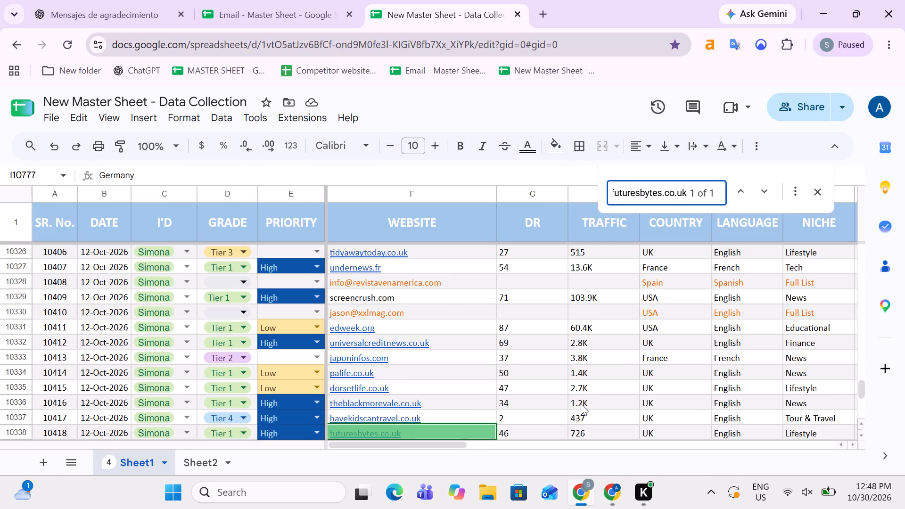
pyautogui.hotkey('alt', 'Tab')
pyautogui.click(298, 0)
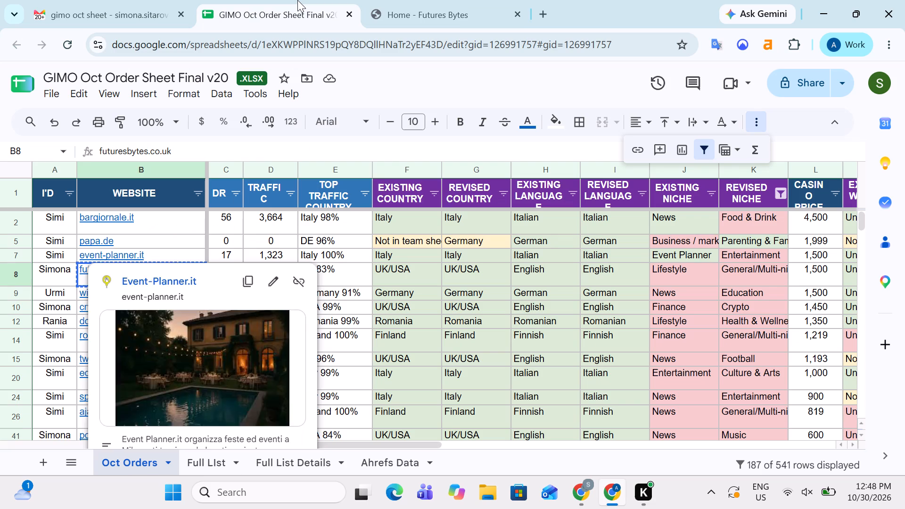
# Fill futuresbytes.co.uk's existing niche cell, Lifestyle, in the order sheet with light green.
pyautogui.press('Right')
pyautogui.press('Right')
pyautogui.press('Right')
pyautogui.press('Right')
pyautogui.press('Right')
pyautogui.press('Right')
pyautogui.press('Right')
pyautogui.press('Right')
pyautogui.press('Right')
pyautogui.press('Left')
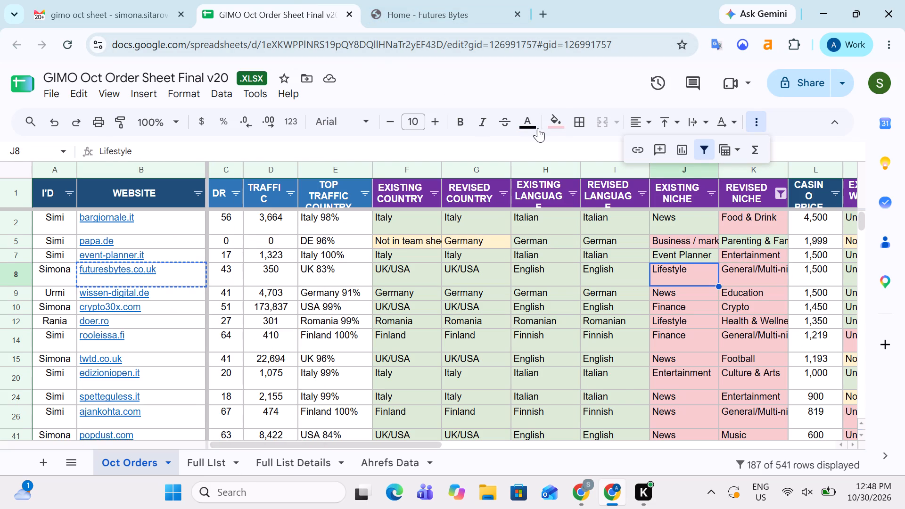
pyautogui.click(561, 119)
pyautogui.click(620, 203)
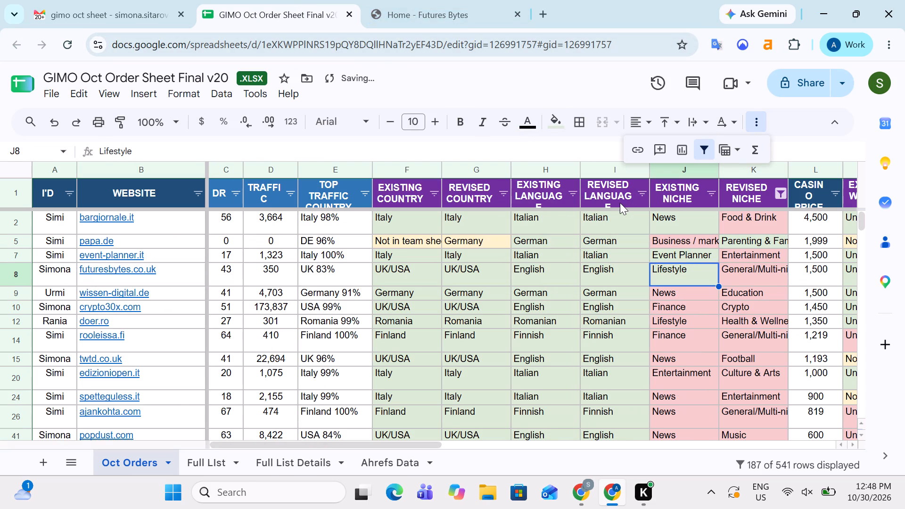
# Check the niche entries in the wissen-digital.de row, copy the domain, and load the site in the open website tab.
pyautogui.press('Down')
pyautogui.press('Right')
pyautogui.press('Left')
pyautogui.press('Left')
pyautogui.press('Left')
pyautogui.press('Left')
pyautogui.press('Left')
pyautogui.press('Left')
pyautogui.press('Left')
pyautogui.press('Left')
pyautogui.press('Left')
pyautogui.press('Left')
pyautogui.press('Left')
pyautogui.press('Left')
pyautogui.press('Left')
pyautogui.press('Left')
pyautogui.press('Left')
pyautogui.press('Left')
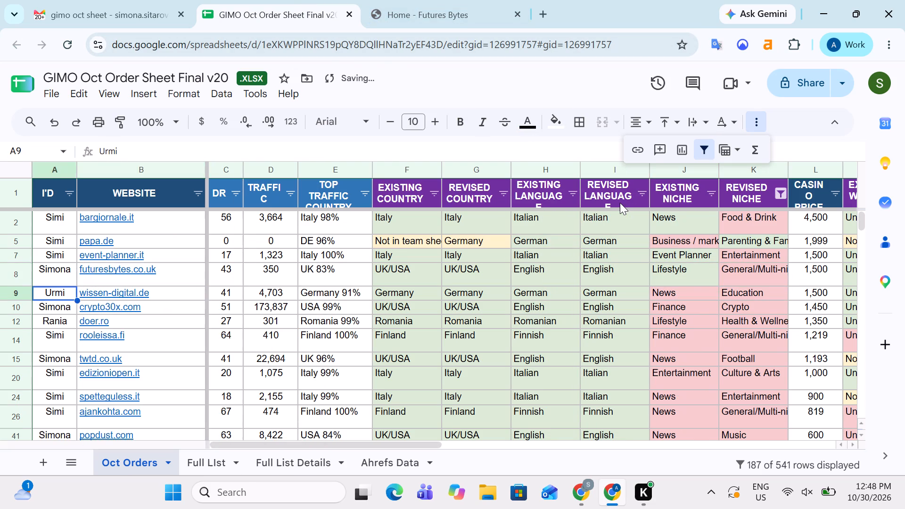
pyautogui.press('Right')
pyautogui.hotkey('ctrl', 'c')
pyautogui.click(473, 0)
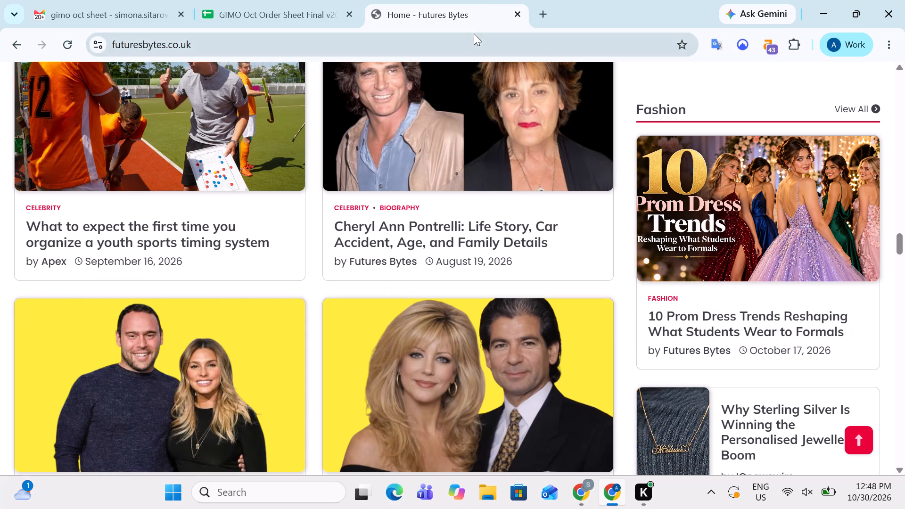
pyautogui.click(473, 40)
pyautogui.hotkey('ctrl', 'v')
pyautogui.press('Return')
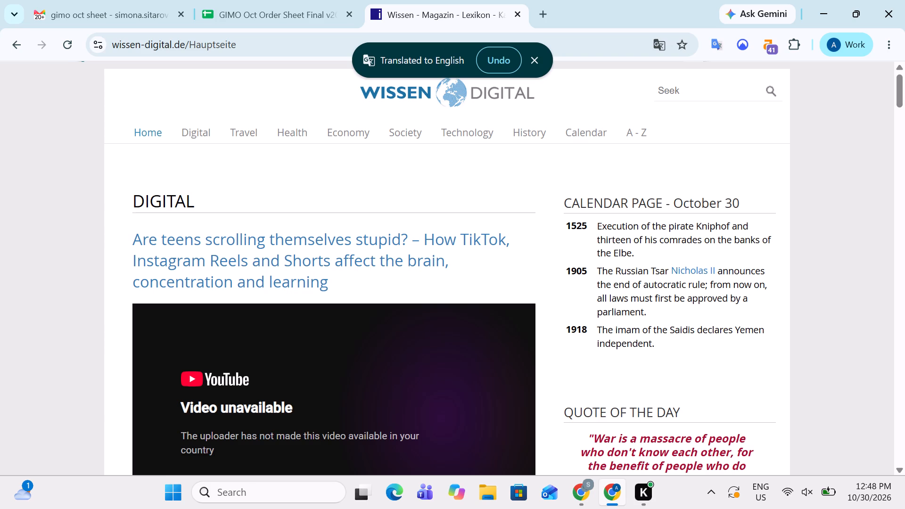
# Examine the wissen-digital.de homepage sections and articles to judge which niche the site fits.
pyautogui.scroll(-5, 527, 173)
pyautogui.scroll(-8, 583, 255)
pyautogui.scroll(-17, 512, 306)
pyautogui.scroll(-12, 510, 307)
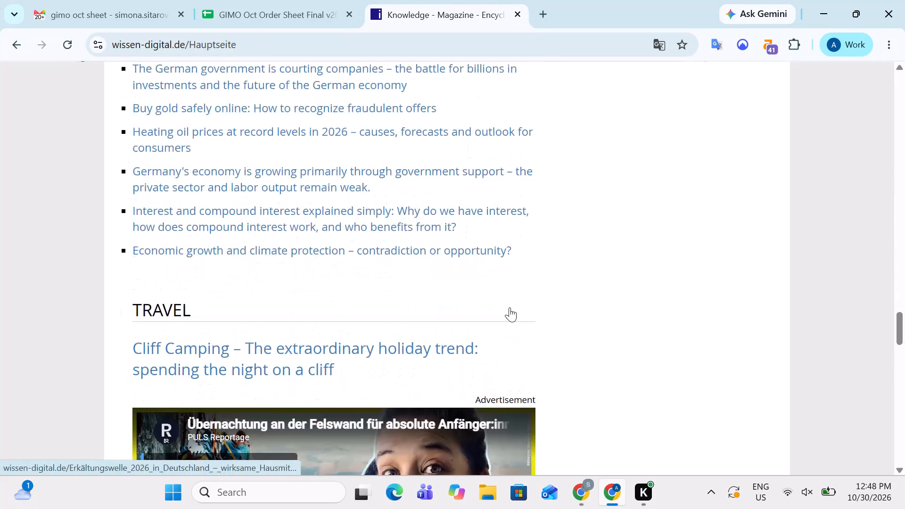
pyautogui.scroll(-14, 510, 307)
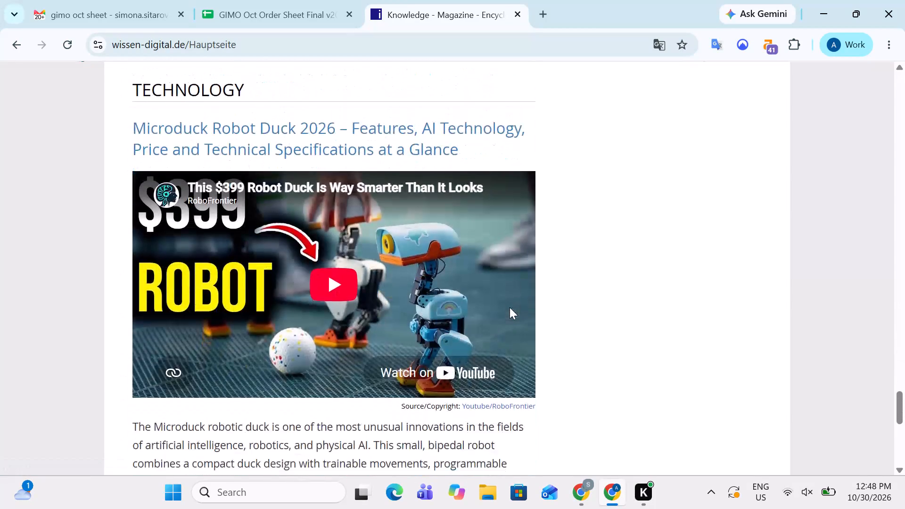
pyautogui.scroll(-6, 510, 307)
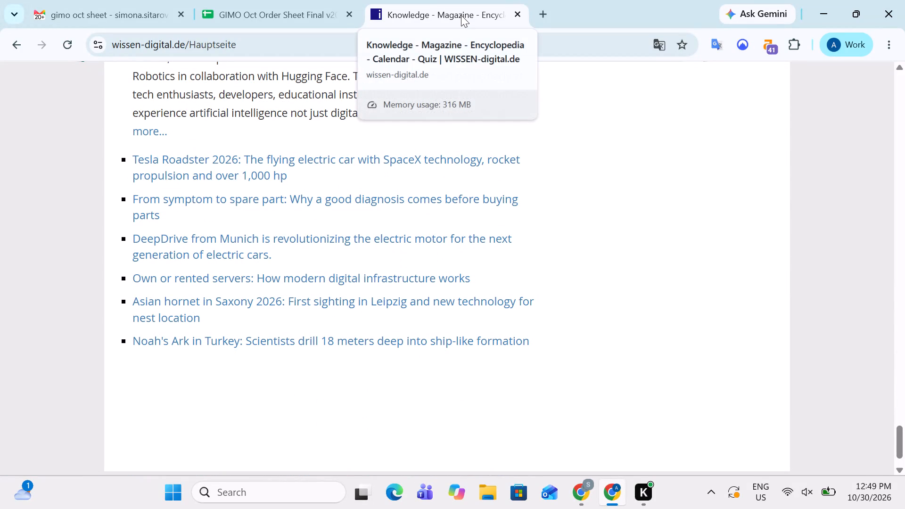
pyautogui.scroll(-6, 479, 295)
pyautogui.scroll(19, 470, 286)
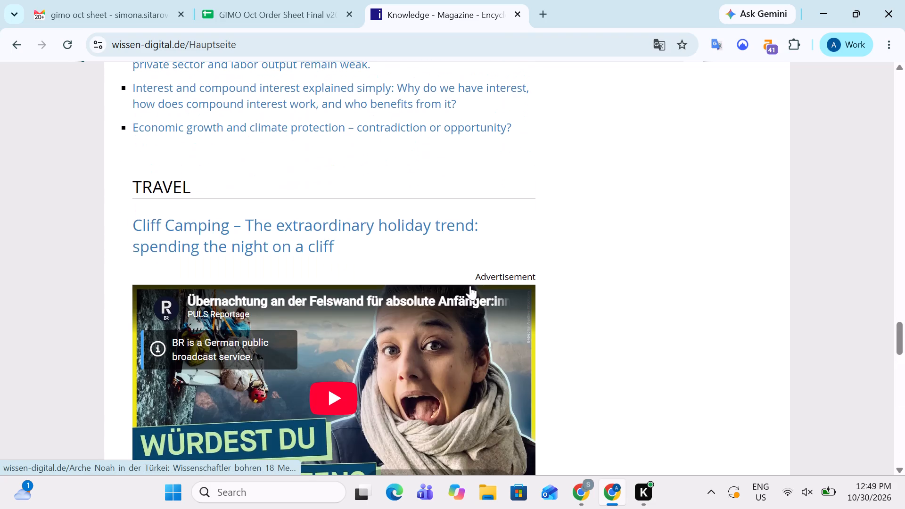
# Search the New Master Sheet for wissen-digital.de and select the DR cell in its row to check the entry.
pyautogui.hotkey('alt', 'Tab')
pyautogui.press('Right')
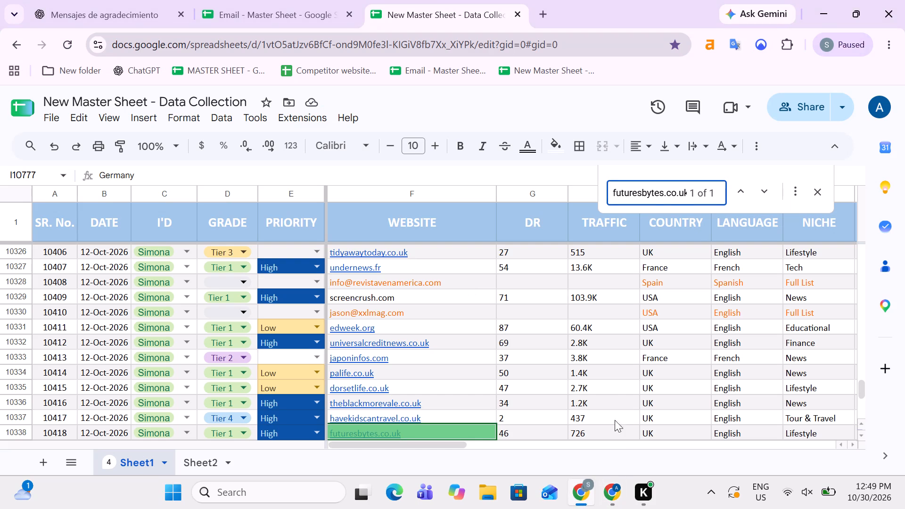
pyautogui.tripleClick(654, 189)
pyautogui.hotkey('ctrl', 'v')
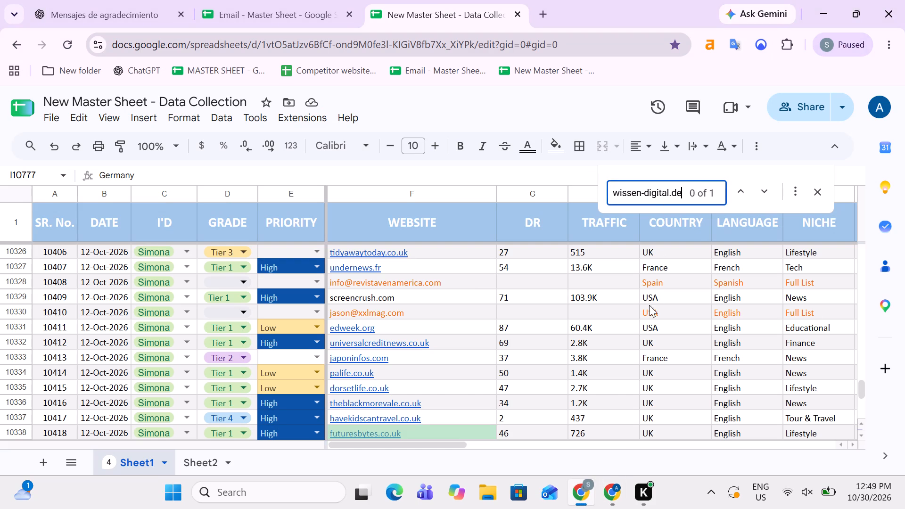
pyautogui.scroll(-1, 581, 330)
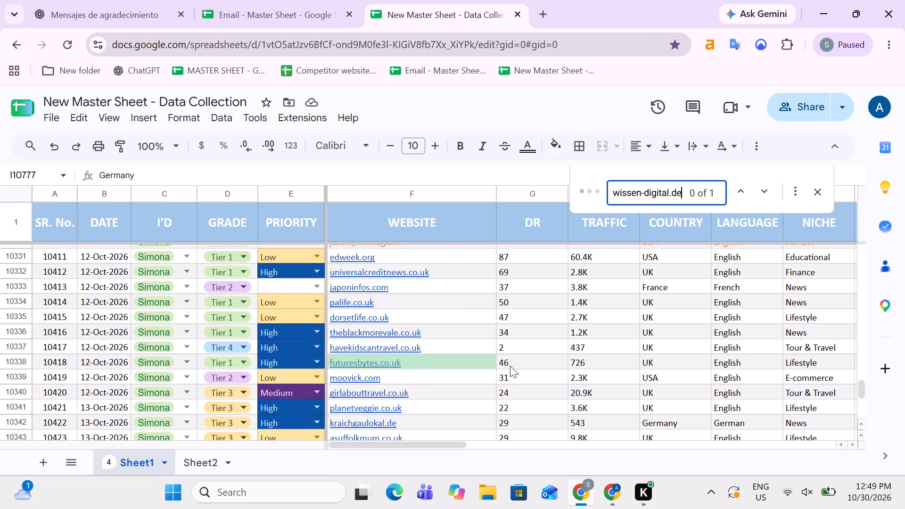
pyautogui.click(510, 366)
pyautogui.click(533, 430)
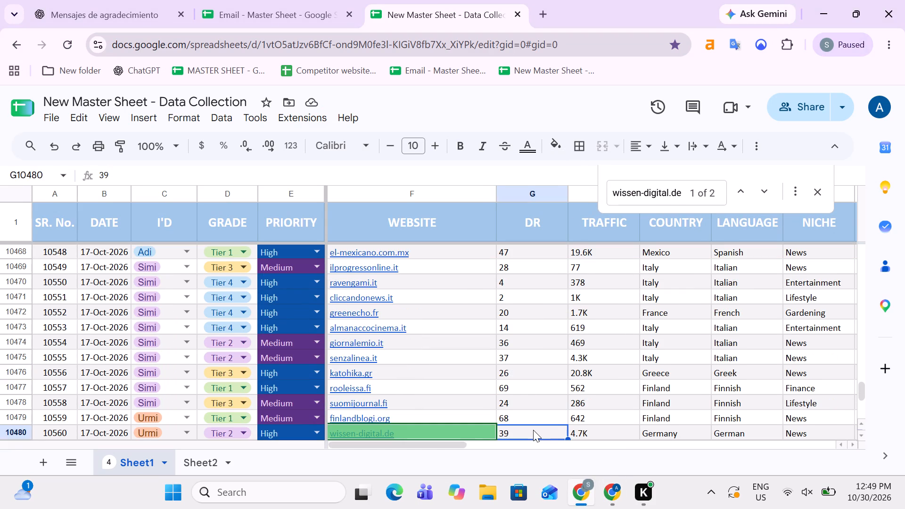
# Change the niche of wissen-digital.de to Educational in its New Master Sheet row.
pyautogui.press('Right')
pyautogui.press('Right')
pyautogui.press('Right')
pyautogui.press('Right')
pyautogui.press('Right')
pyautogui.press('Right')
pyautogui.press('Left')
pyautogui.press('Left')
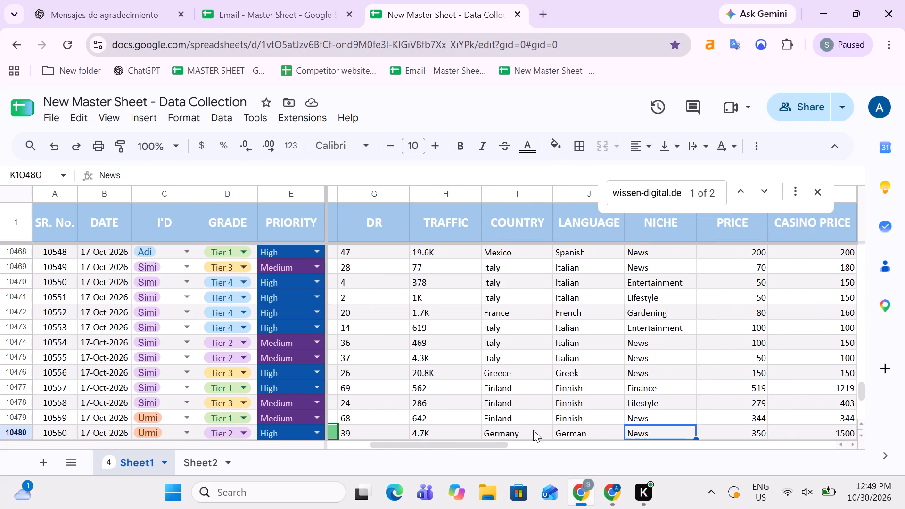
pyautogui.write('Educational')
pyautogui.press('Tab')
pyautogui.press('Left')
pyautogui.press('Left')
pyautogui.press('Left')
pyautogui.press('Left')
pyautogui.press('Left')
pyautogui.press('Left')
pyautogui.press('Left')
pyautogui.press('Left')
pyautogui.press('Left')
pyautogui.press('Left')
pyautogui.press('Left')
pyautogui.press('Left')
pyautogui.press('Left')
pyautogui.press('Left')
pyautogui.press('Left')
pyautogui.press('Left')
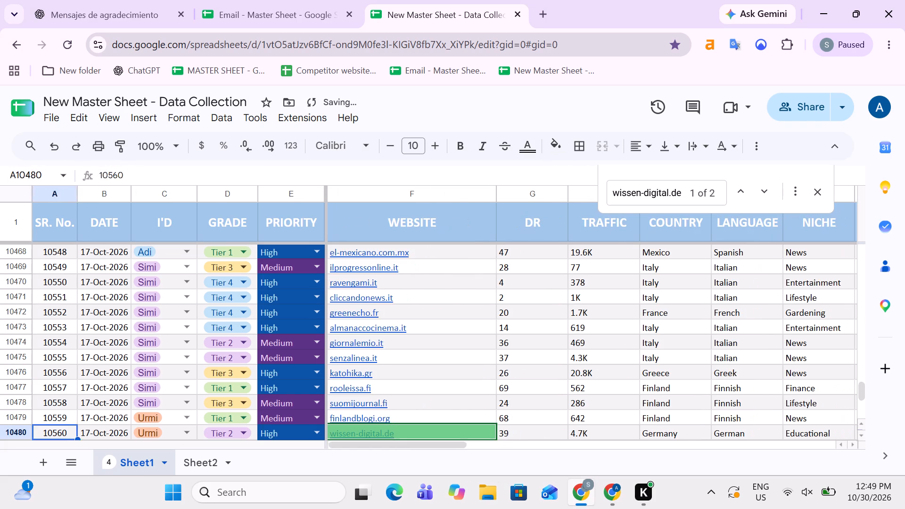
pyautogui.press('Right')
pyautogui.press('Right')
pyautogui.press('Right')
pyautogui.press('Right')
pyautogui.press('Right')
# Switch to the October order sheet and fill wissen-digital.de's revised niche cell, Education, with light green.
pyautogui.hotkey('alt', 'Tab')
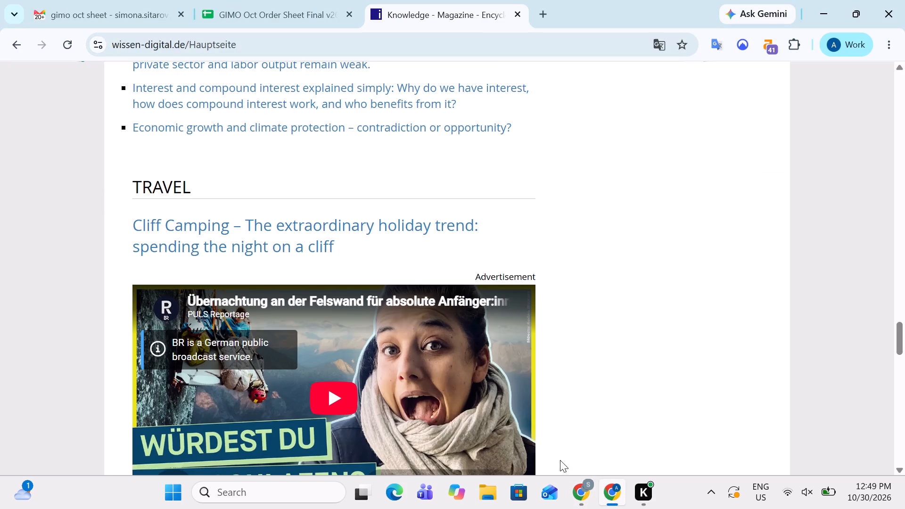
pyautogui.click(304, 0)
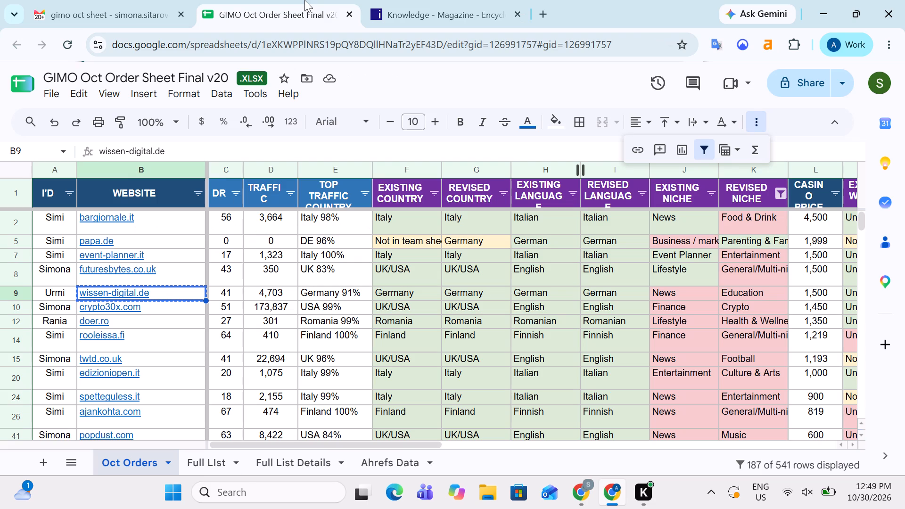
pyautogui.press('Right')
pyautogui.press('Right')
pyautogui.press('Right')
pyautogui.press('Right')
pyautogui.press('Right')
pyautogui.press('Right')
pyautogui.press('Right')
pyautogui.press('Right')
pyautogui.press('Right')
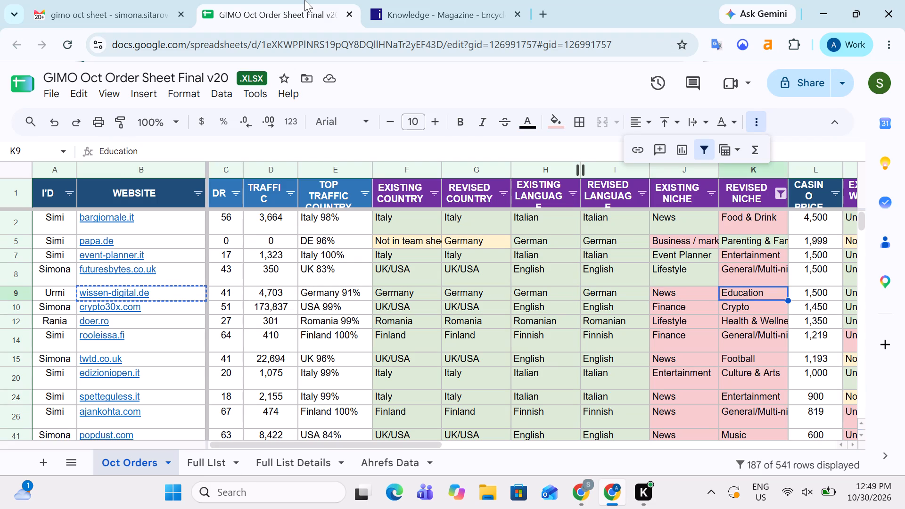
pyautogui.click(550, 123)
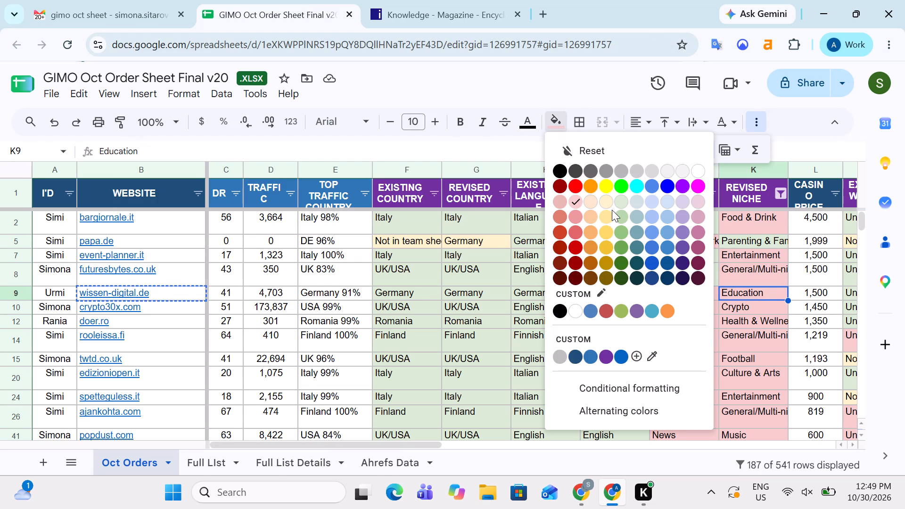
pyautogui.click(622, 198)
# Check the crypto30x.com row in the order sheet and fill its existing niche cell, Finance, with light green.
pyautogui.press('Down')
pyautogui.press('Right')
pyautogui.press('Left')
pyautogui.press('Left')
pyautogui.press('Left')
pyautogui.press('Left')
pyautogui.press('Left')
pyautogui.press('Left')
pyautogui.press('Left')
pyautogui.press('Left')
pyautogui.press('Left')
pyautogui.press('Left')
pyautogui.press('Left')
pyautogui.press('Left')
pyautogui.press('Left')
pyautogui.press('Left')
pyautogui.press('Left')
pyautogui.press('Left')
pyautogui.press('Left')
pyautogui.press('Left')
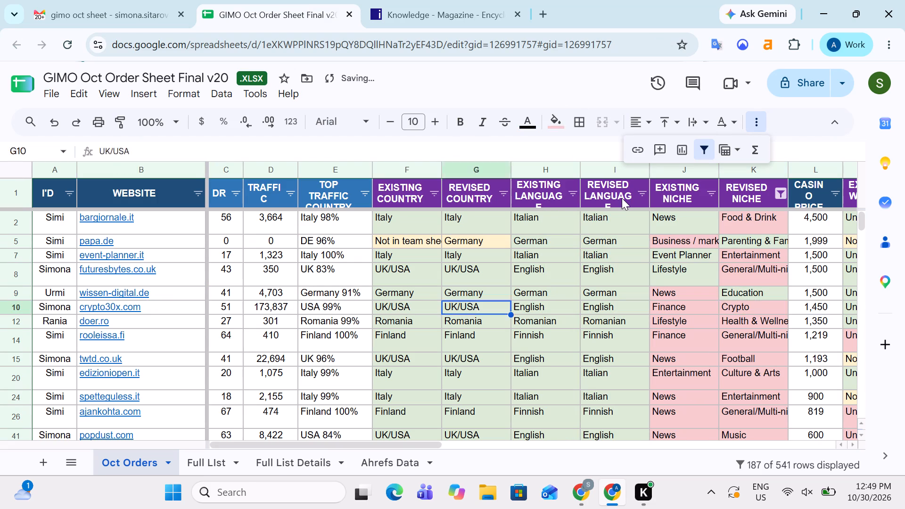
pyautogui.press('Right')
pyautogui.press('Right')
pyautogui.press('Right')
pyautogui.press('Right')
pyautogui.press('Right')
pyautogui.press('Right')
pyautogui.press('Right')
pyautogui.press('Right')
pyautogui.press('Right')
pyautogui.press('Right')
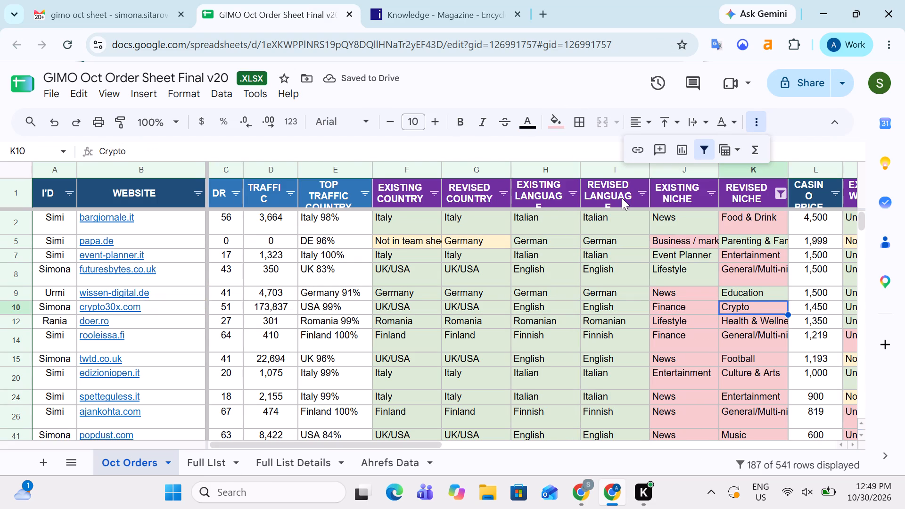
pyautogui.press('Left')
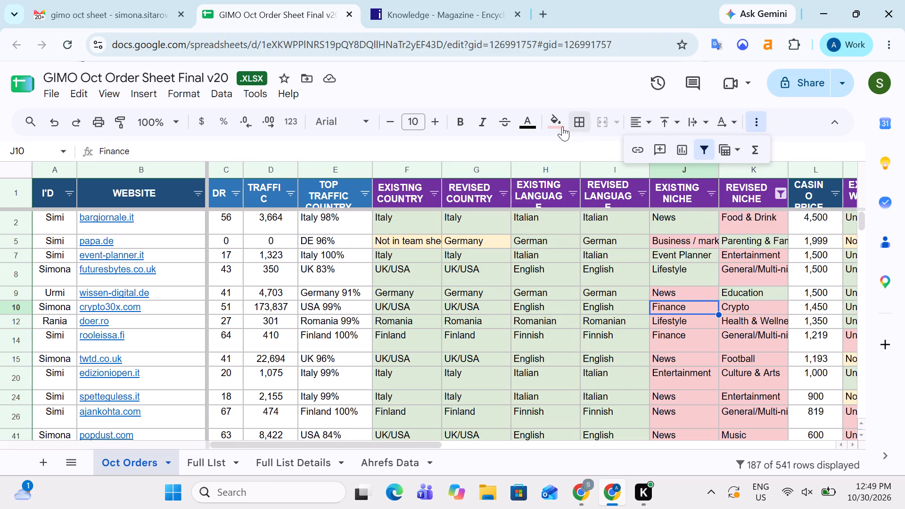
pyautogui.click(558, 123)
pyautogui.click(624, 205)
# Check the niche entries in the doer.ro row, copy the domain, and load the site in the open website tab.
pyautogui.press('Down')
pyautogui.press('Right')
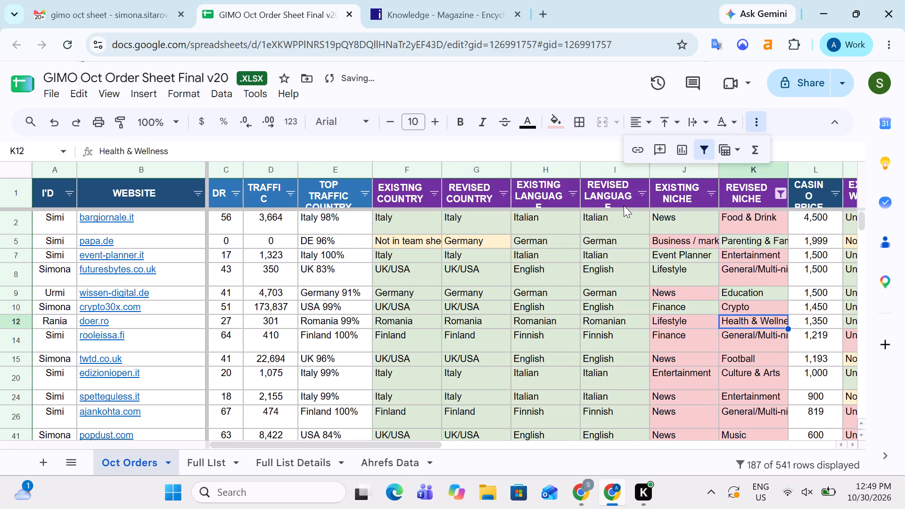
pyautogui.press('Left')
pyautogui.press('Left')
pyautogui.press('Left')
pyautogui.press('Left')
pyautogui.press('Left')
pyautogui.press('Left')
pyautogui.press('Left')
pyautogui.press('Left')
pyautogui.press('Left')
pyautogui.press('Left')
pyautogui.press('Left')
pyautogui.press('Left')
pyautogui.press('Left')
pyautogui.press('Left')
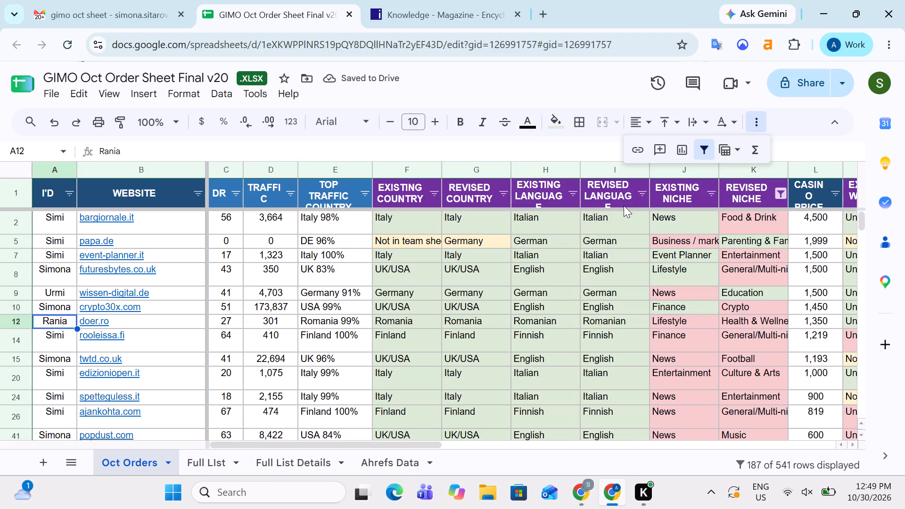
pyautogui.press('Right')
pyautogui.hotkey('ctrl', 'c')
pyautogui.click(378, 0)
pyautogui.click(400, 29)
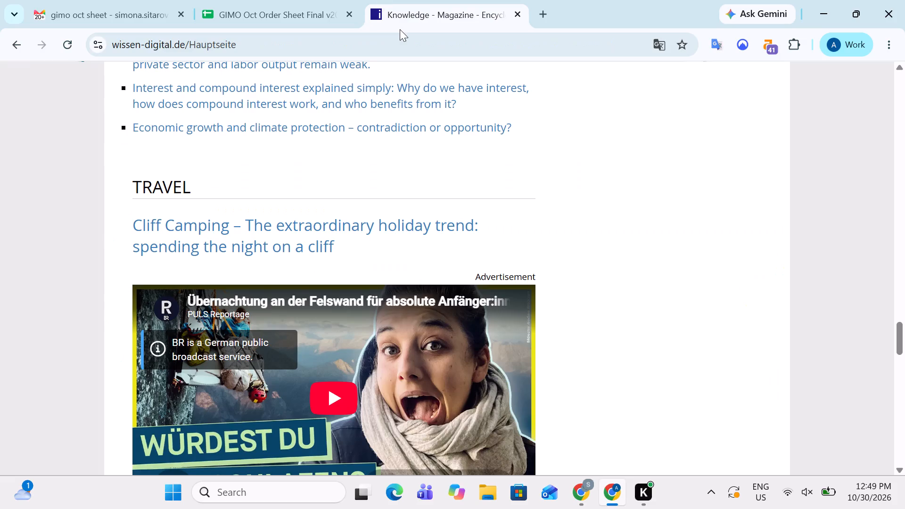
pyautogui.click(407, 45)
pyautogui.hotkey('ctrl', 'v')
pyautogui.press('Return')
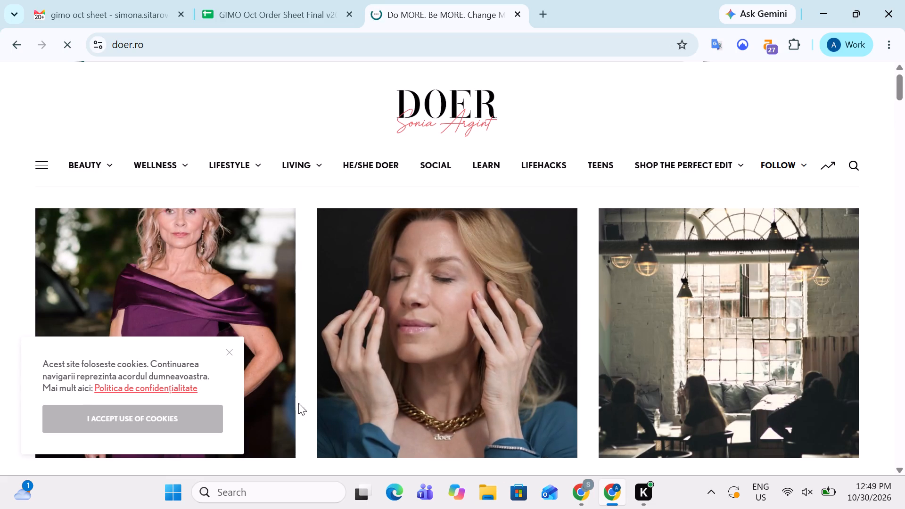
# Accept the cookies on doer.ro and examine the homepage sections and articles to judge which niche the site fits.
pyautogui.scroll(-4, 269, 268)
pyautogui.click(166, 410)
pyautogui.scroll(-6, 600, 361)
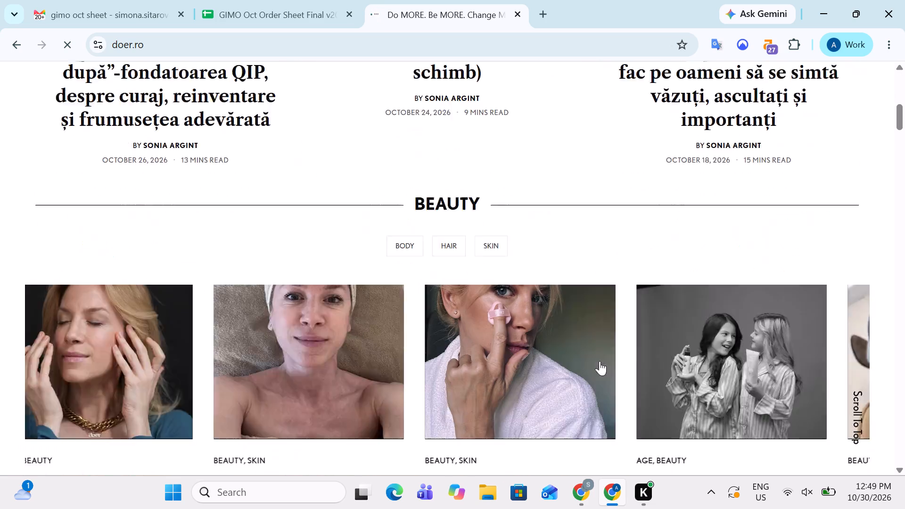
pyautogui.scroll(-9, 593, 350)
pyautogui.scroll(-4, 403, 249)
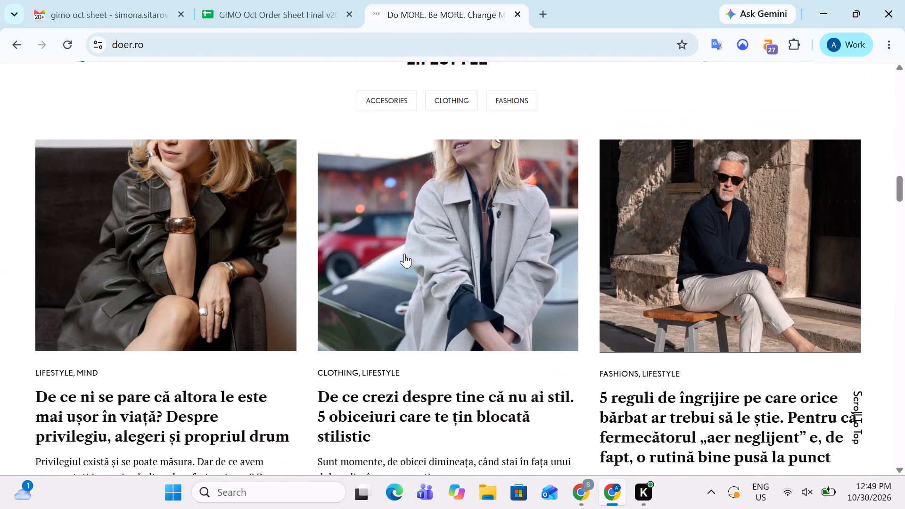
pyautogui.scroll(-14, 497, 317)
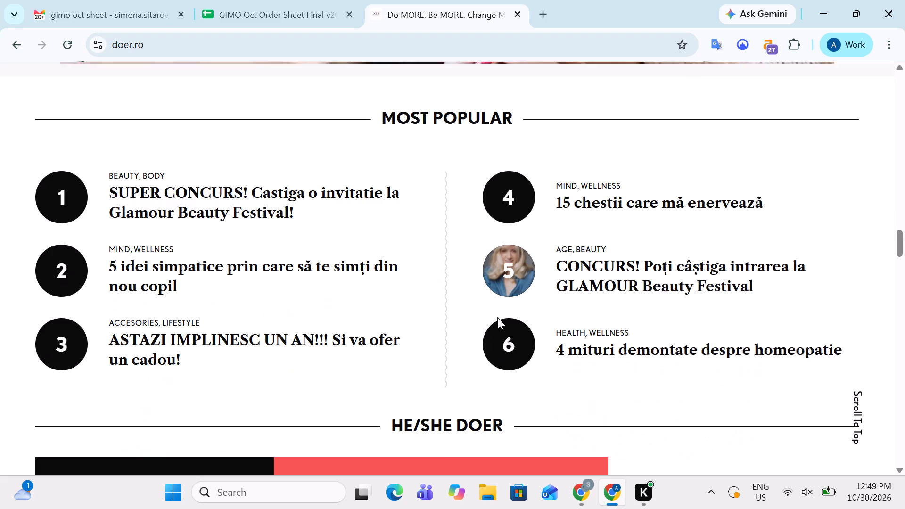
pyautogui.scroll(-3, 497, 317)
pyautogui.scroll(-4, 449, 302)
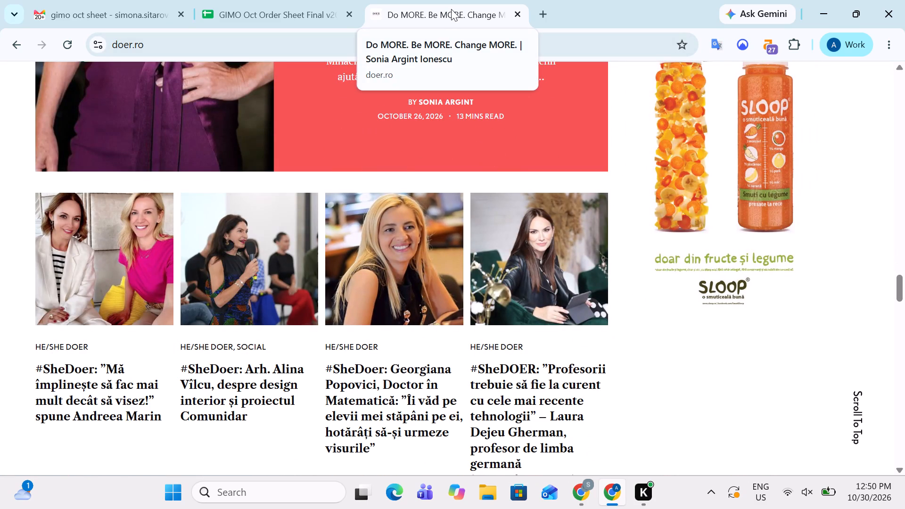
pyautogui.scroll(-7, 513, 192)
pyautogui.scroll(-13, 527, 277)
pyautogui.scroll(4, 526, 278)
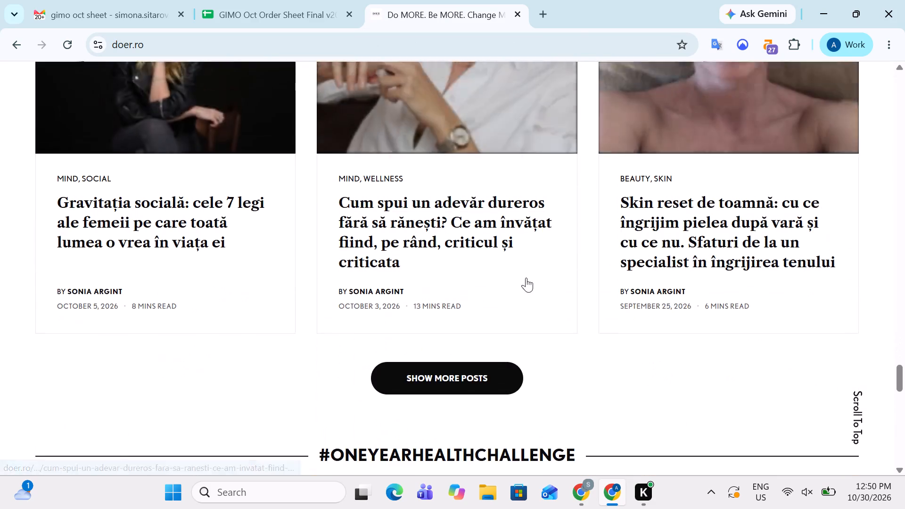
pyautogui.scroll(5, 526, 278)
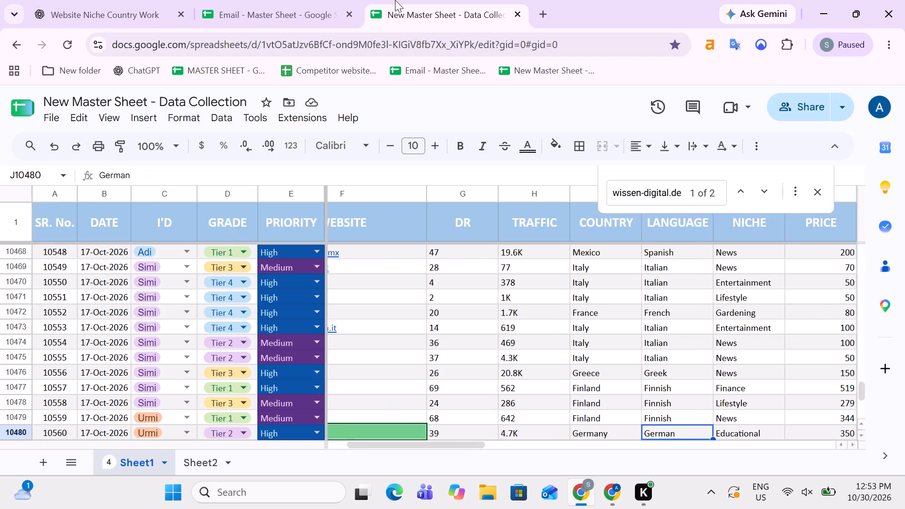
pyautogui.tripleClick(654, 194)
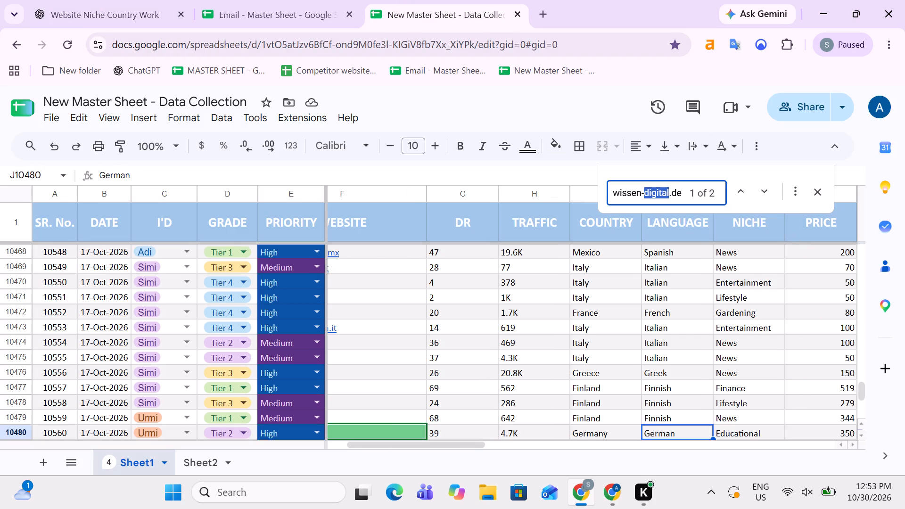
pyautogui.hotkey('ctrl', 'v')
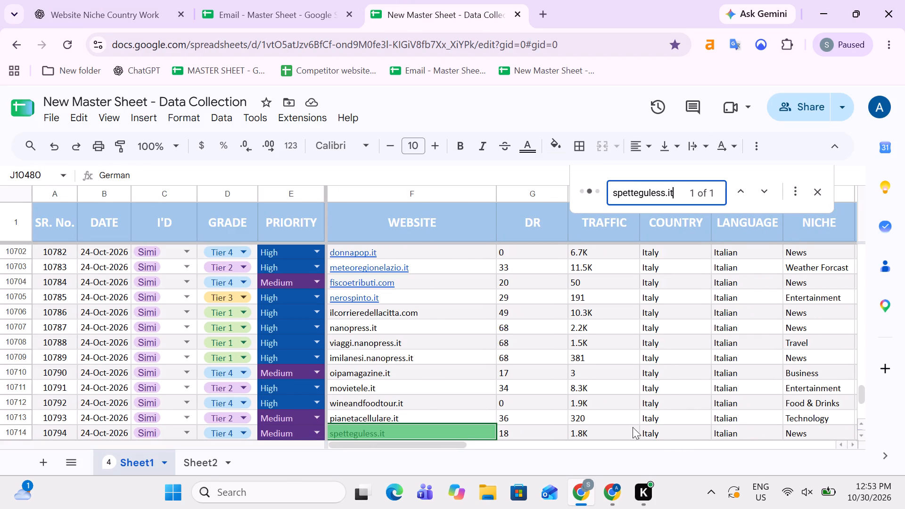
pyautogui.click(651, 434)
pyautogui.press('Right')
pyautogui.press('Right')
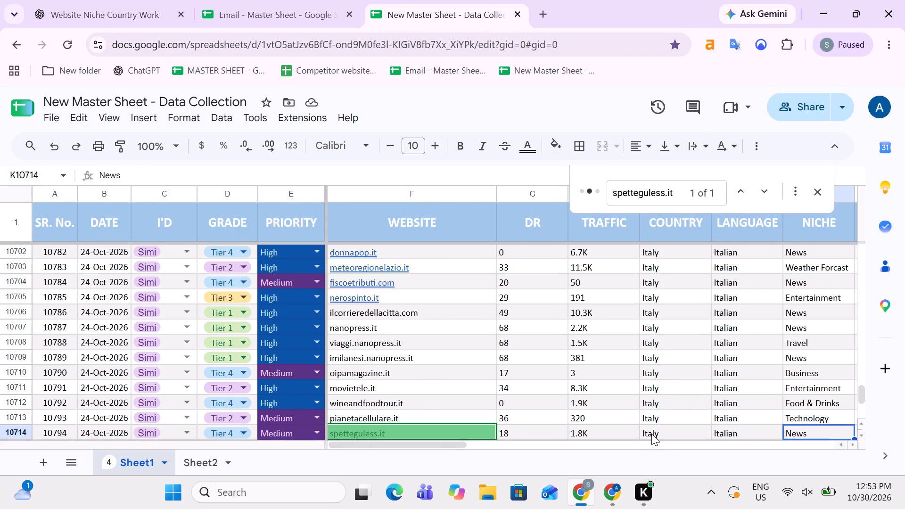
pyautogui.write('En')
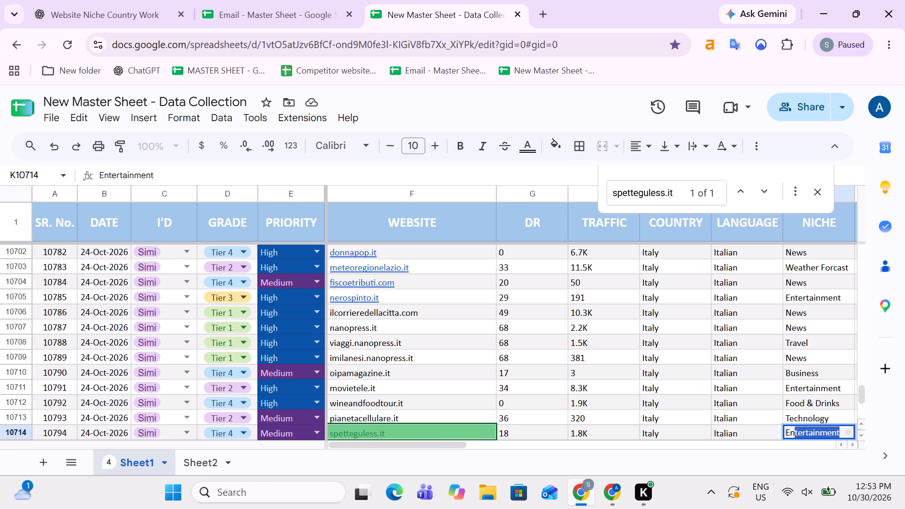
pyautogui.press('Right')
pyautogui.press('Left')
# Return to the order sheet and shade the revised niche cell Entertainment for spetteguless.it light green.
pyautogui.hotkey('alt', 'Tab')
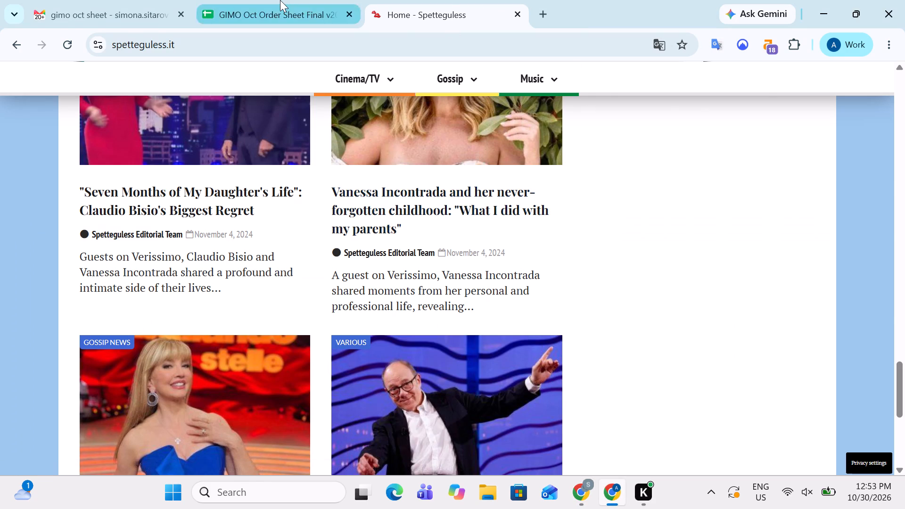
pyautogui.click(280, 0)
pyautogui.press('Right')
pyautogui.press('Right')
pyautogui.press('Right')
pyautogui.press('Right')
pyautogui.press('Right')
pyautogui.press('Right')
pyautogui.press('Right')
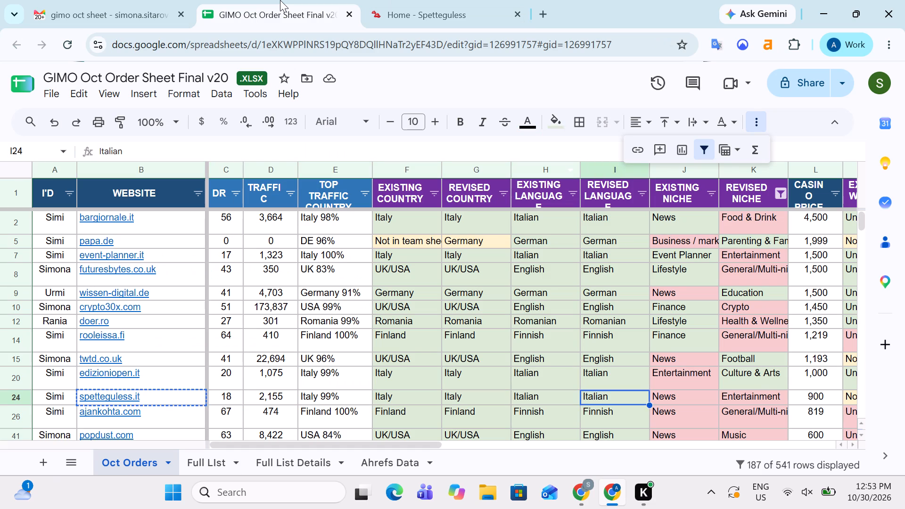
pyautogui.press('Right')
pyautogui.press('Right')
pyautogui.press('Left')
pyautogui.press('Right')
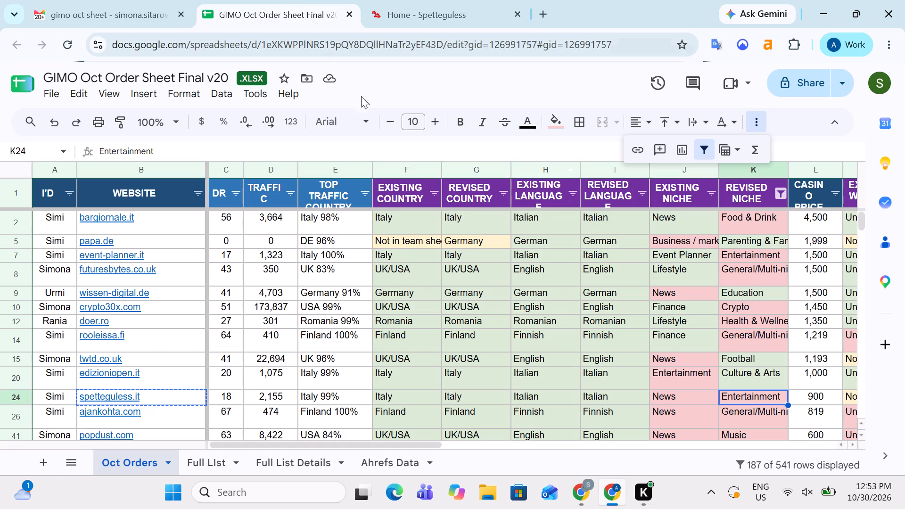
pyautogui.click(544, 116)
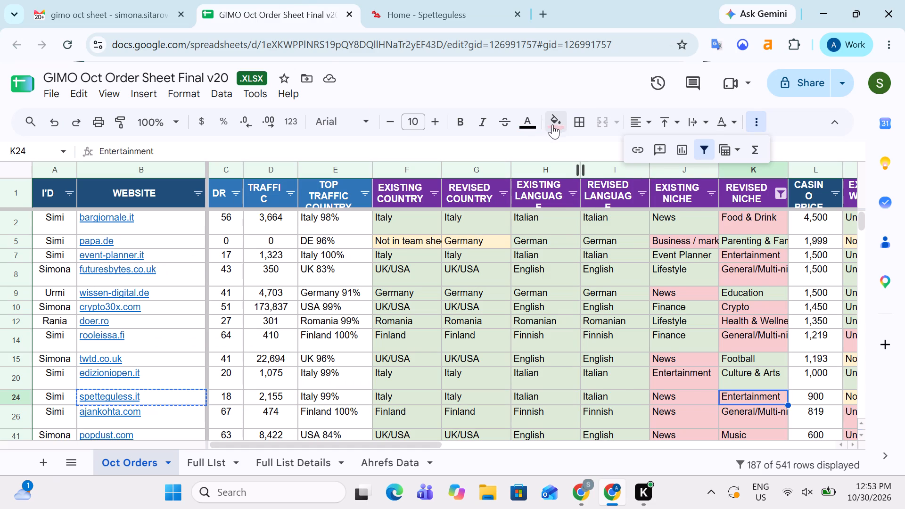
pyautogui.click(553, 125)
pyautogui.click(621, 199)
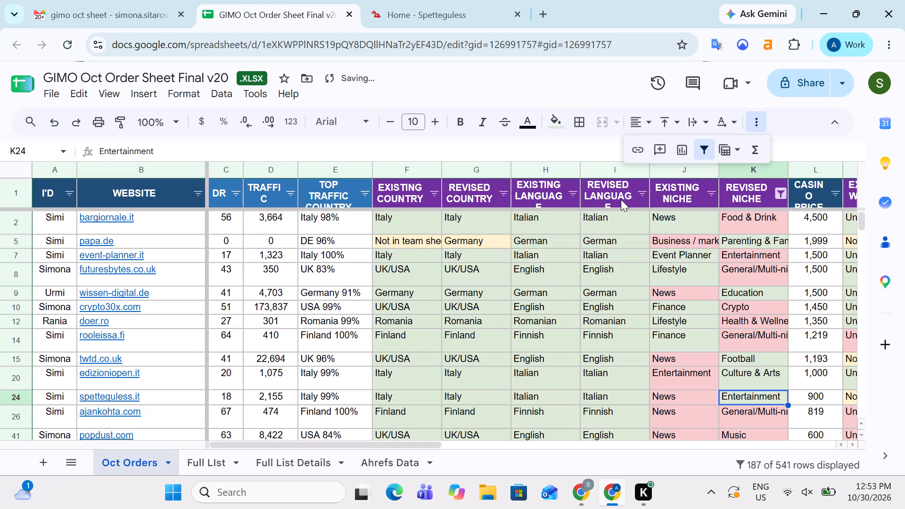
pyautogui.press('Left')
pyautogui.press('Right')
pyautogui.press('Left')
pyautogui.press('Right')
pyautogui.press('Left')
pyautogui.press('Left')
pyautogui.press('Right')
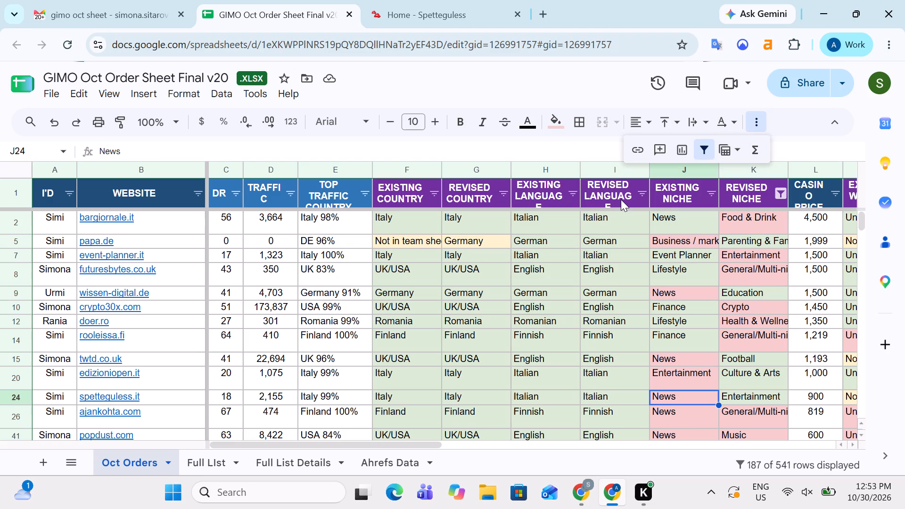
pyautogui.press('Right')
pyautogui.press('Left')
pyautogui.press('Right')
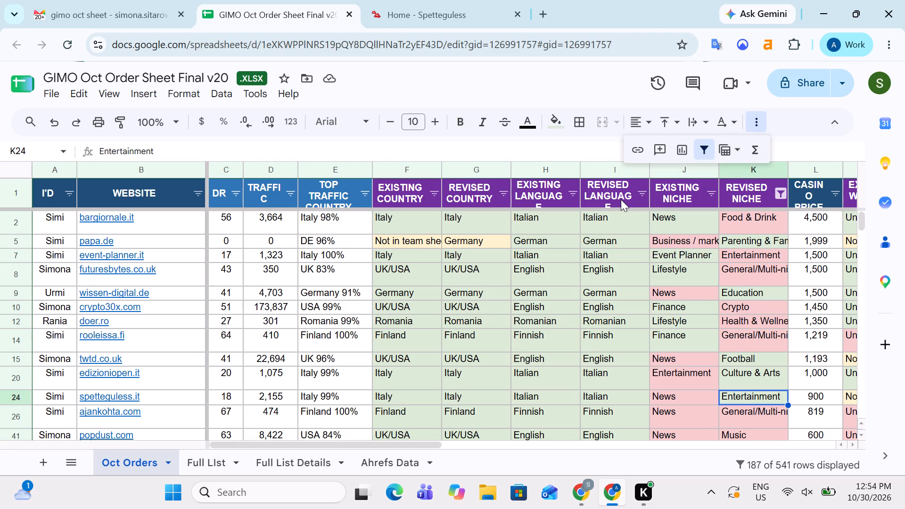
# Shade the existing niche cell News for ajankohta.com light green in the order sheet.
pyautogui.press('Down')
pyautogui.press('Left')
pyautogui.press('Right')
pyautogui.press('Left')
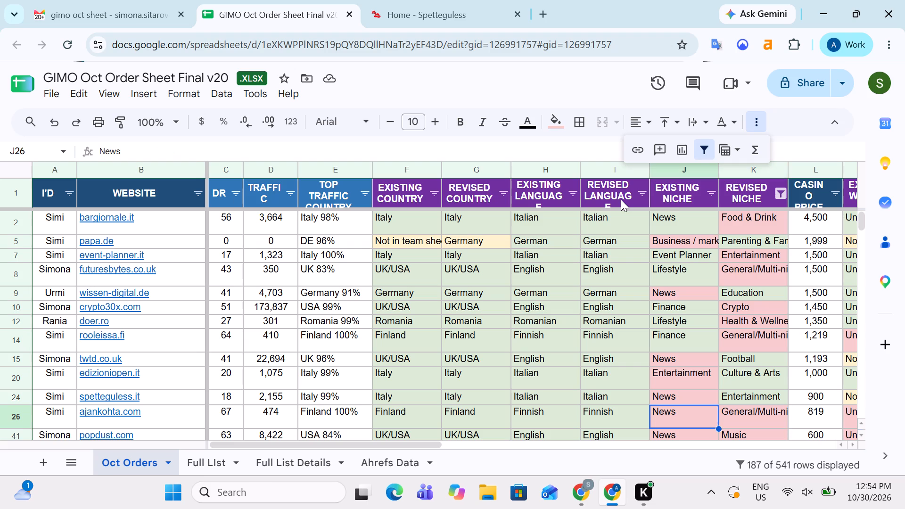
pyautogui.press('Right')
pyautogui.press('Left')
pyautogui.click(562, 120)
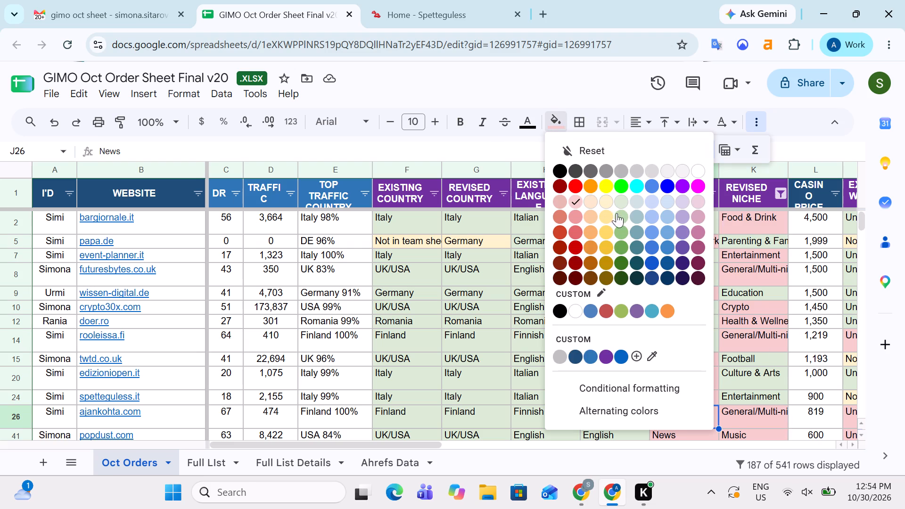
pyautogui.click(620, 205)
# Review the niche entries in the rows below ajankohta.com and compare that site's existing and revised niches.
pyautogui.press('Down')
pyautogui.press('Down')
pyautogui.press('Down')
pyautogui.press('Down')
pyautogui.press('Down')
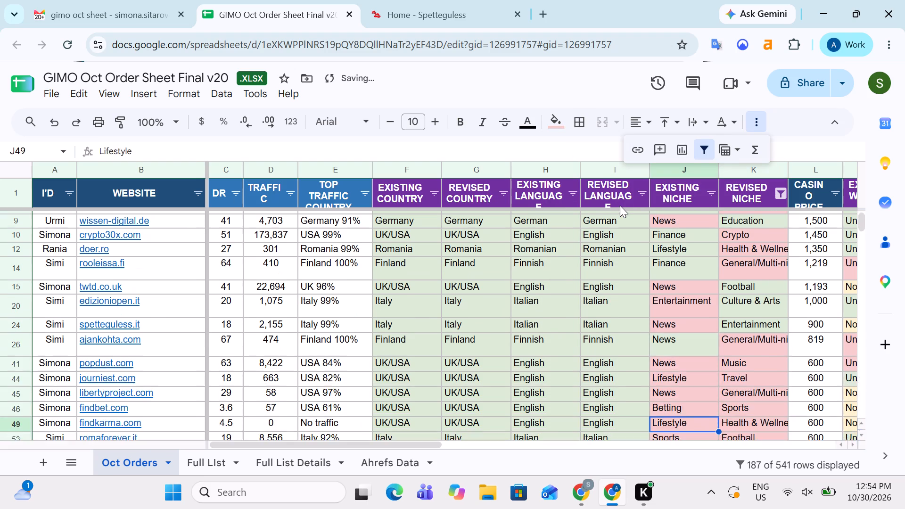
pyautogui.press('Down')
pyautogui.press('Down')
pyautogui.press('Up')
pyautogui.press('Up')
pyautogui.press('Up')
pyautogui.press('Up')
pyautogui.press('Up')
pyautogui.press('Up')
pyautogui.press('Up')
pyautogui.press('Right')
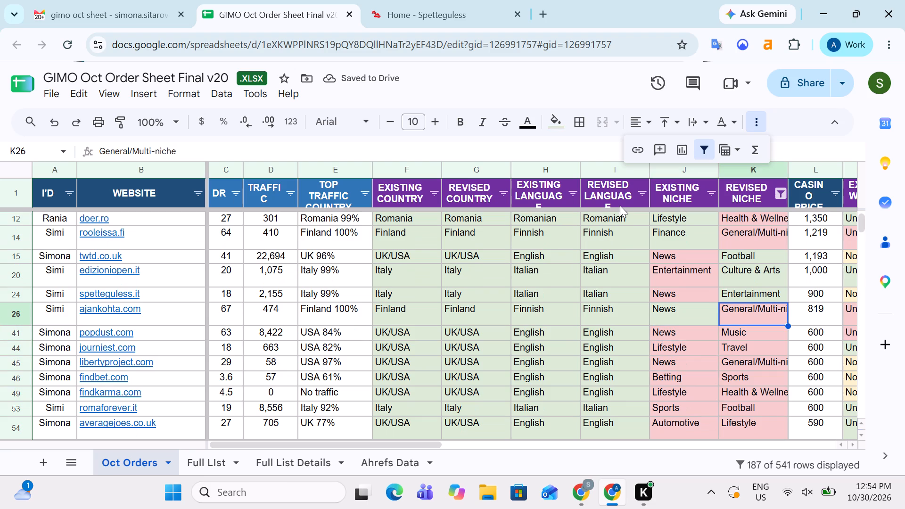
pyautogui.press('Left')
pyautogui.press('Right')
pyautogui.press('Left')
pyautogui.press('Right')
# Copy popdust.com from the following order sheet row and open the site in the website tab.
pyautogui.press('Down')
pyautogui.press('Left')
pyautogui.press('Right')
pyautogui.press('Left')
pyautogui.press('Right')
pyautogui.press('Left')
pyautogui.press('Left')
pyautogui.press('Left')
pyautogui.press('Left')
pyautogui.press('Left')
pyautogui.press('Left')
pyautogui.press('Left')
pyautogui.press('Left')
pyautogui.press('Left')
pyautogui.press('Left')
pyautogui.press('Left')
pyautogui.press('Left')
pyautogui.press('Left')
pyautogui.press('Left')
pyautogui.press('Left')
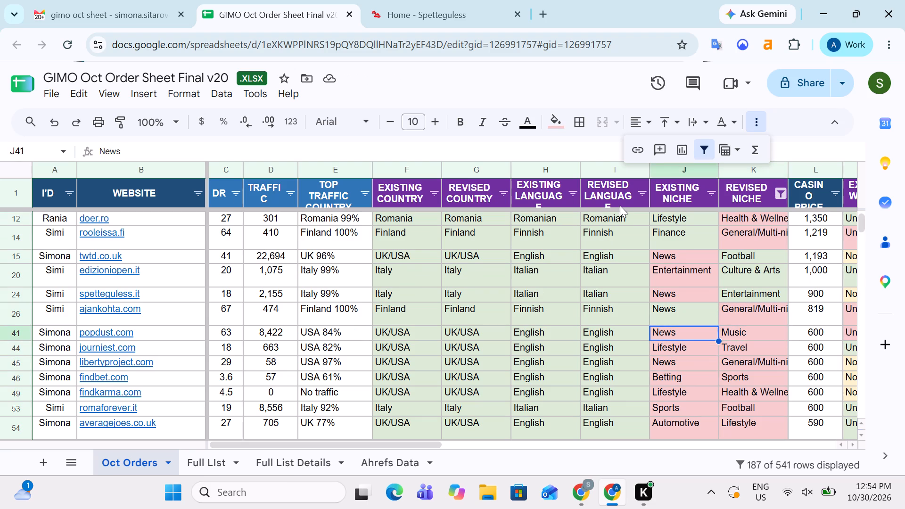
pyautogui.press('Right')
pyautogui.hotkey('ctrl', 'c')
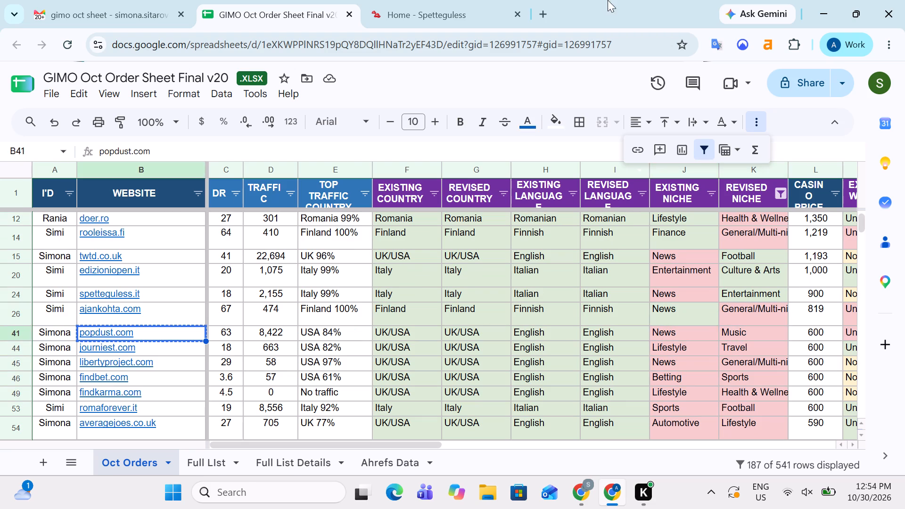
pyautogui.click(411, 0)
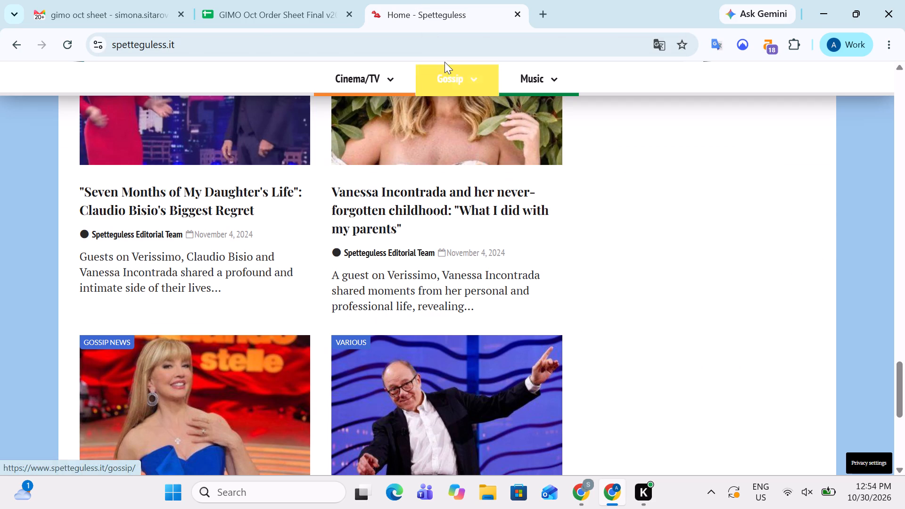
pyautogui.click(431, 48)
pyautogui.hotkey('ctrl', 'v')
pyautogui.press('Return')
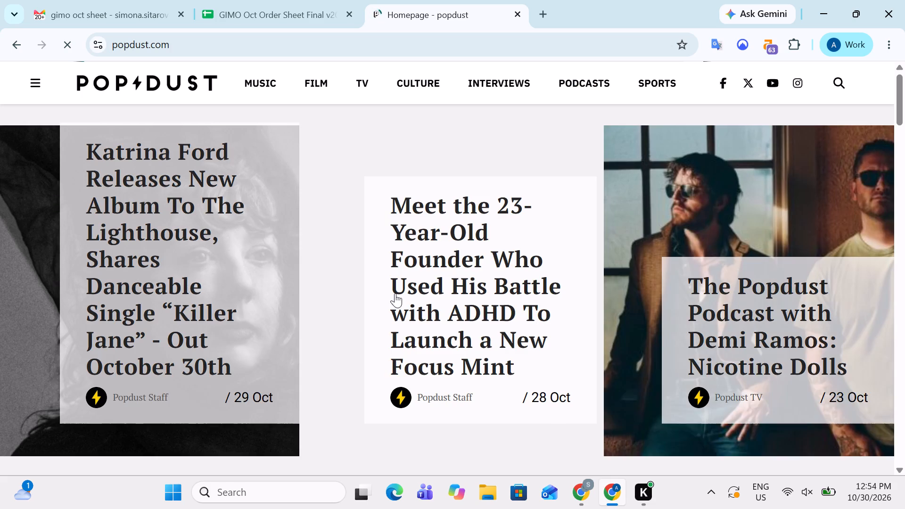
# Examine the popdust.com homepage articles and categories, accepting its cookies, to judge whether News or Music fits the site.
pyautogui.scroll(-5, 618, 258)
pyautogui.scroll(-3, 569, 242)
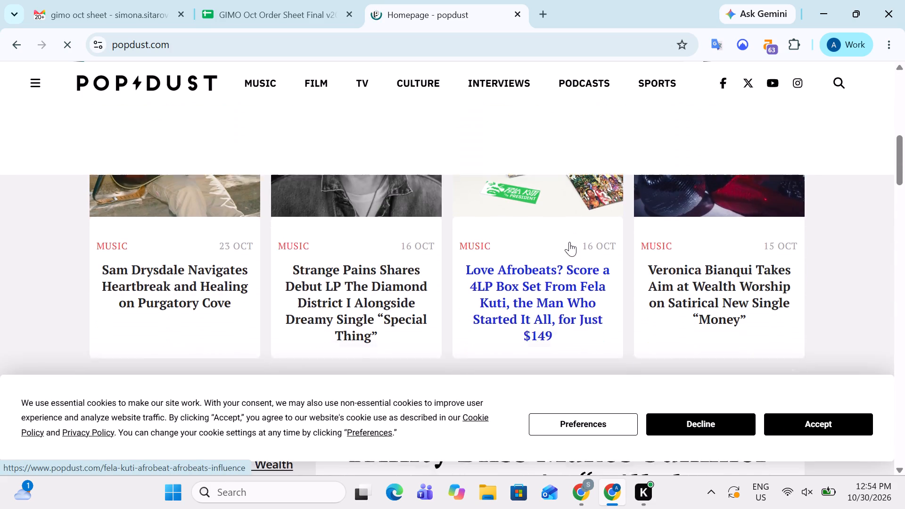
pyautogui.scroll(-2, 569, 242)
pyautogui.scroll(-9, 709, 283)
pyautogui.scroll(-1, 801, 347)
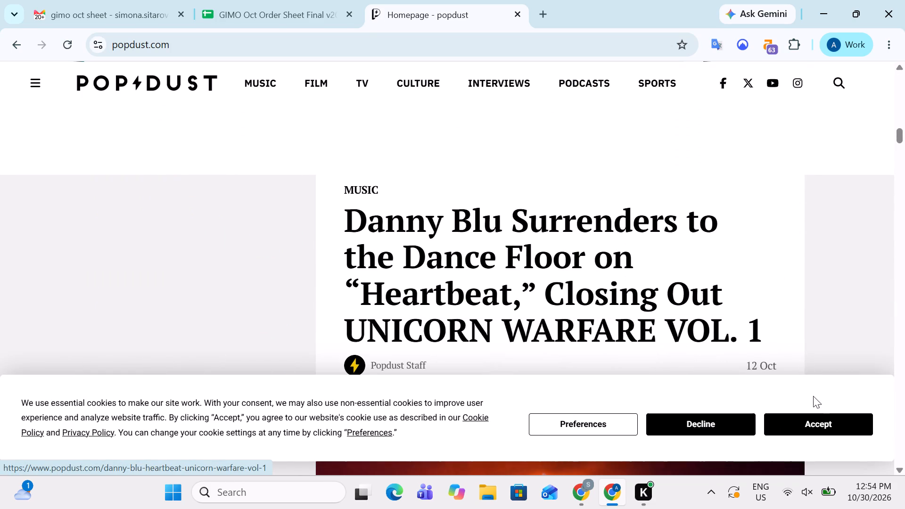
pyautogui.click(816, 425)
pyautogui.scroll(-13, 564, 320)
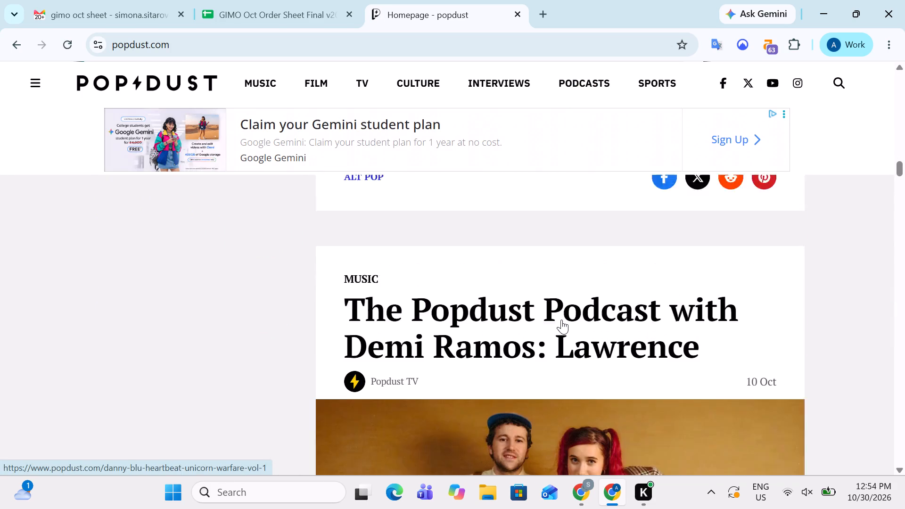
pyautogui.scroll(-18, 561, 320)
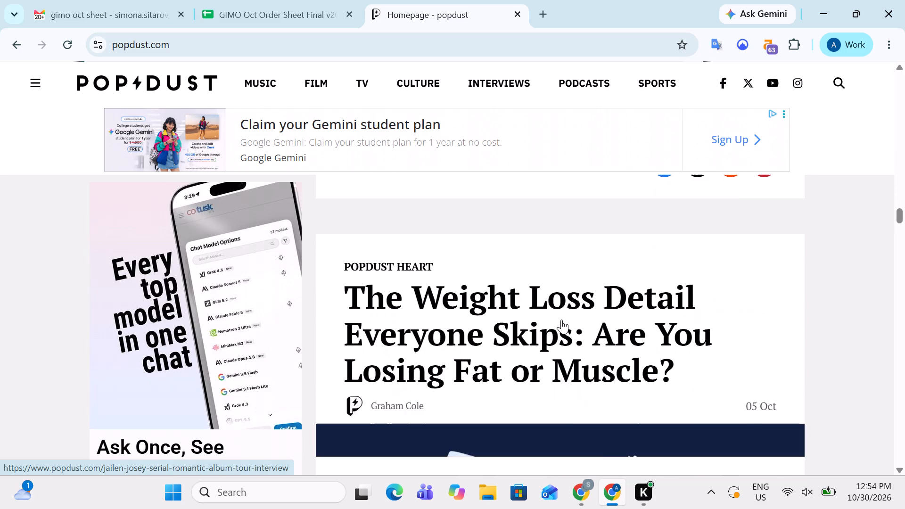
pyautogui.scroll(-12, 561, 320)
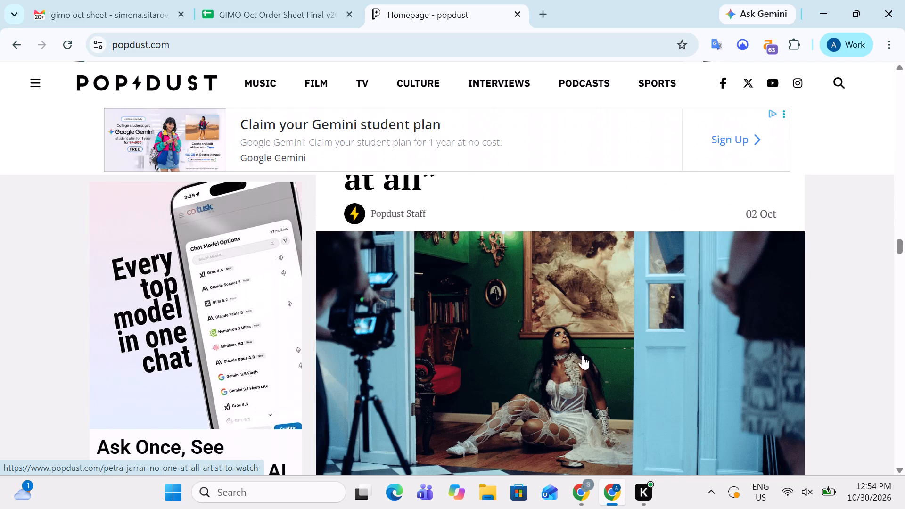
pyautogui.scroll(-18, 584, 358)
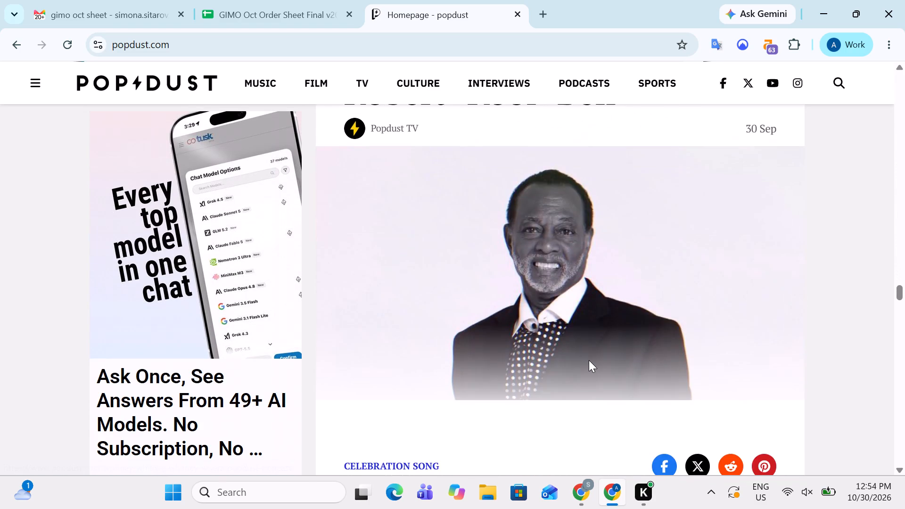
pyautogui.scroll(-14, 589, 360)
pyautogui.scroll(-13, 500, 231)
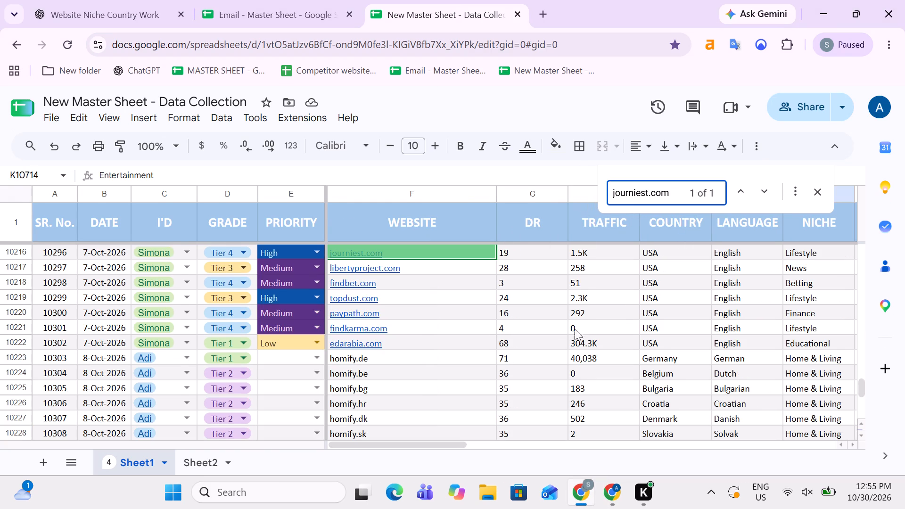
# Enter "To" in journiest.com's Niche cell in New Master Sheet.
pyautogui.click(731, 257)
pyautogui.press('Right')
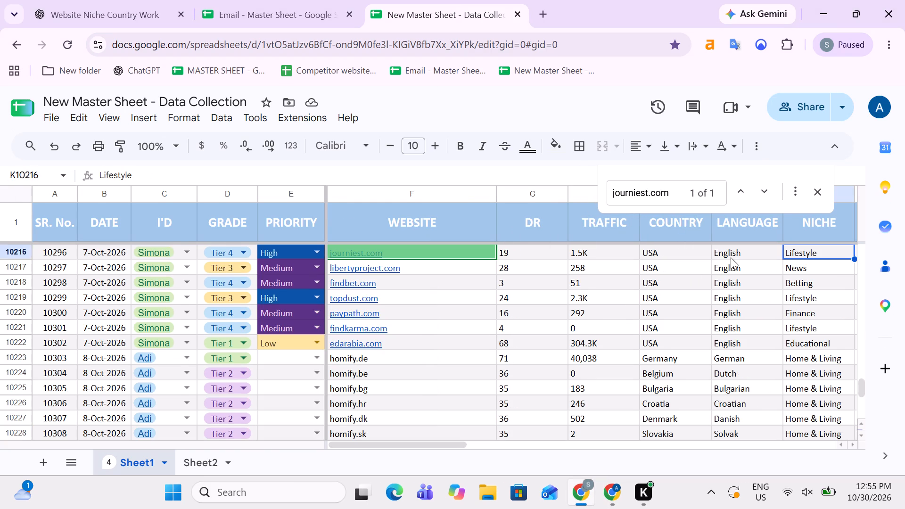
pyautogui.write('To')
pyautogui.press('Right')
pyautogui.press('Left')
# Return to the order sheet and select the revised niche cells from libertyproject.com's row down to the last row.
pyautogui.hotkey('alt', 'Tab')
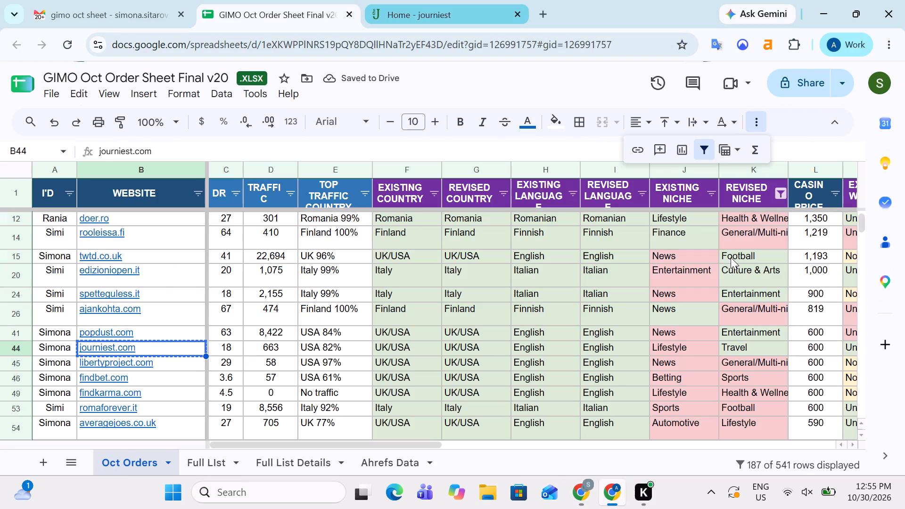
pyautogui.press('Right')
pyautogui.press('Right')
pyautogui.press('Right')
pyautogui.press('Right')
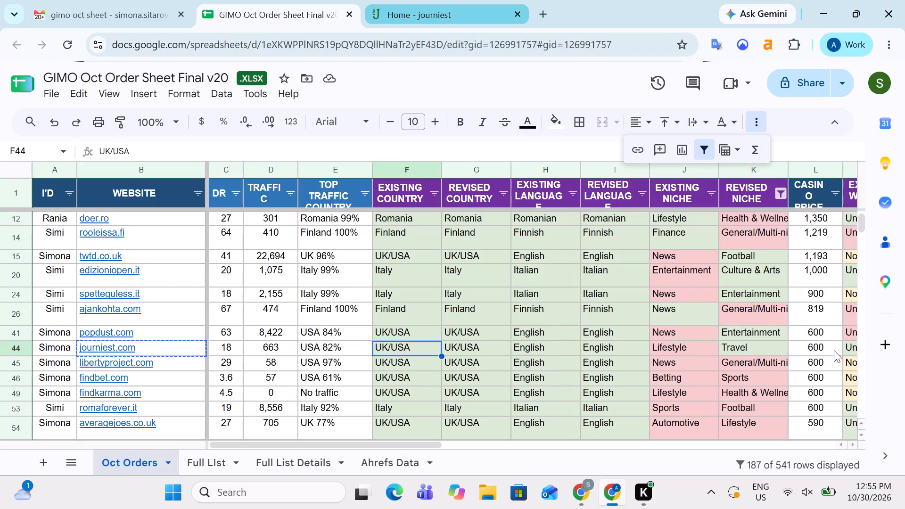
pyautogui.press('Right')
pyautogui.press('Right')
pyautogui.press('Right')
pyautogui.press('Right')
pyautogui.press('Right')
pyautogui.press('Down')
pyautogui.hotkey('ctrl', 'shift', 'Down')
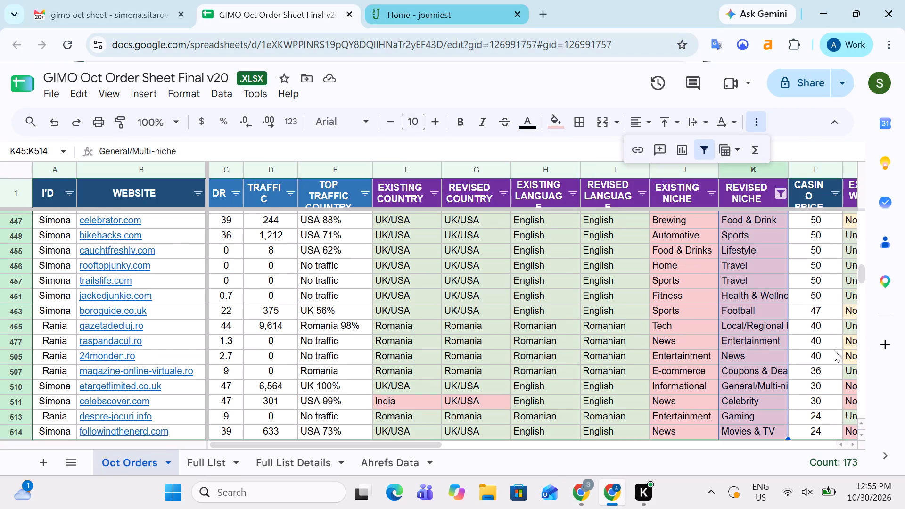
# Compare the existing and revised niches in the libertyproject.com and findbet.com rows.
pyautogui.press('Up')
pyautogui.press('Down')
pyautogui.press('Right')
pyautogui.press('Left')
pyautogui.press('Right')
pyautogui.press('Left')
pyautogui.press('Left')
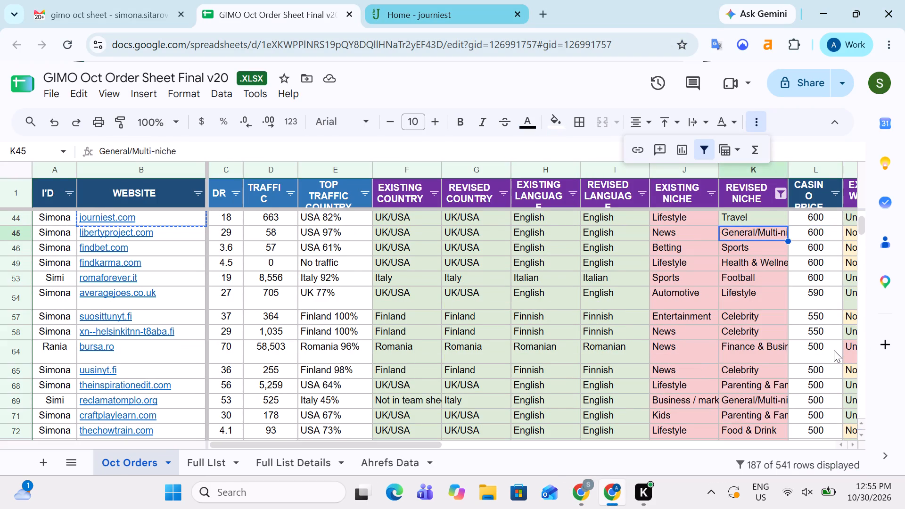
pyautogui.press('Right')
pyautogui.press('Left')
pyautogui.press('Right')
pyautogui.press('Down')
pyautogui.press('Left')
pyautogui.press('Right')
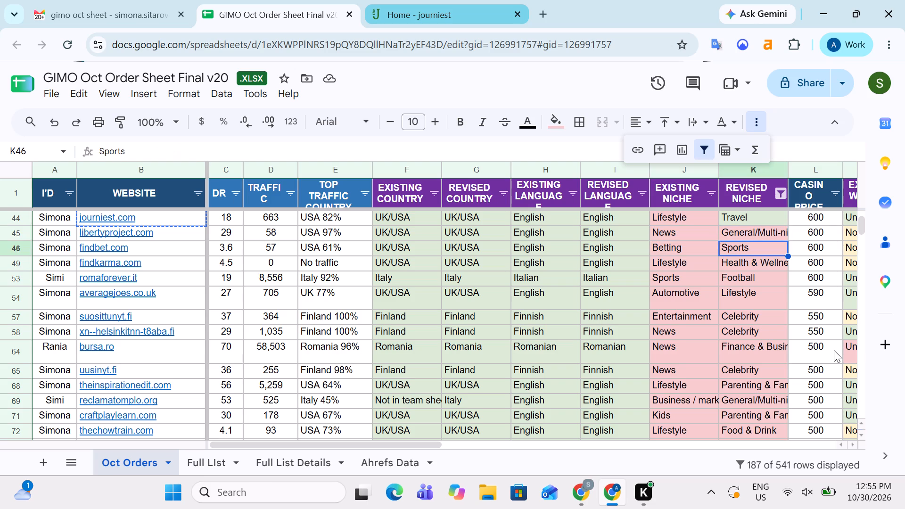
pyautogui.press('Left')
pyautogui.press('Right')
pyautogui.press('Left')
pyautogui.press('Right')
pyautogui.press('Left')
pyautogui.press('Right')
pyautogui.press('Up')
pyautogui.press('Up')
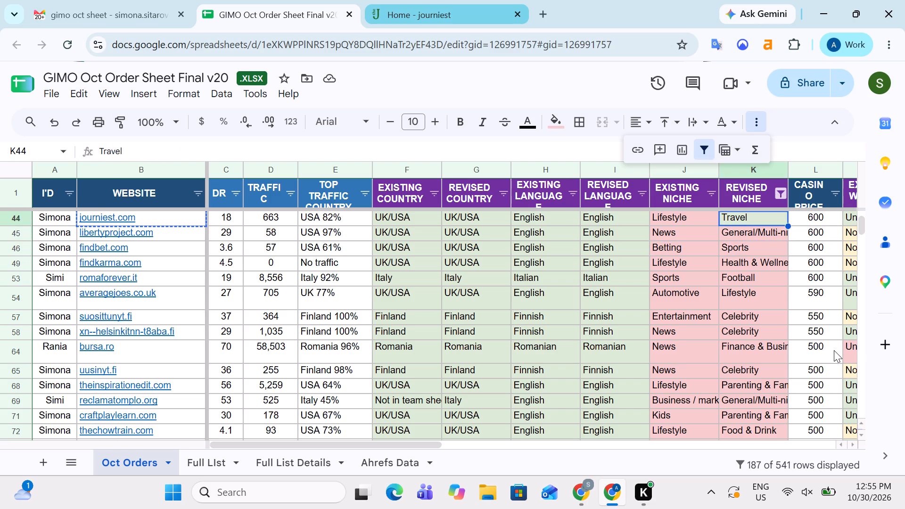
# Shade libertyproject.com's existing niche cell, News, light green.
pyautogui.press('Down')
pyautogui.press('Left')
pyautogui.press('Left')
pyautogui.press('Right')
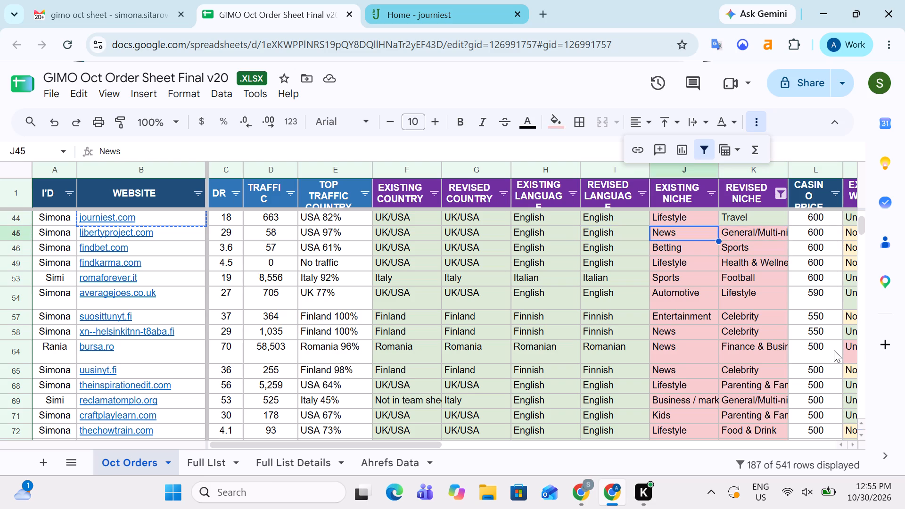
pyautogui.press('Right')
pyautogui.press('Left')
pyautogui.click(557, 122)
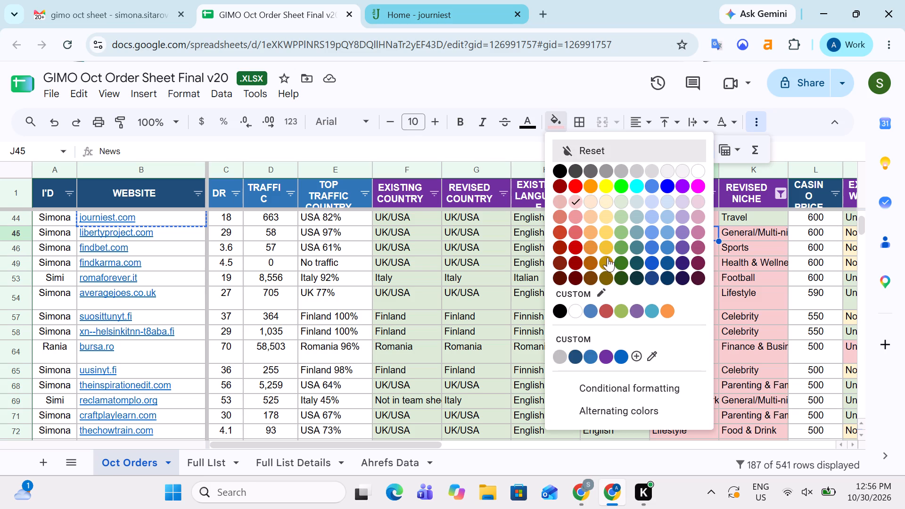
pyautogui.click(624, 199)
# Shade findbet.com's revised niche cell, Sports, light green.
pyautogui.press('Down')
pyautogui.press('Right')
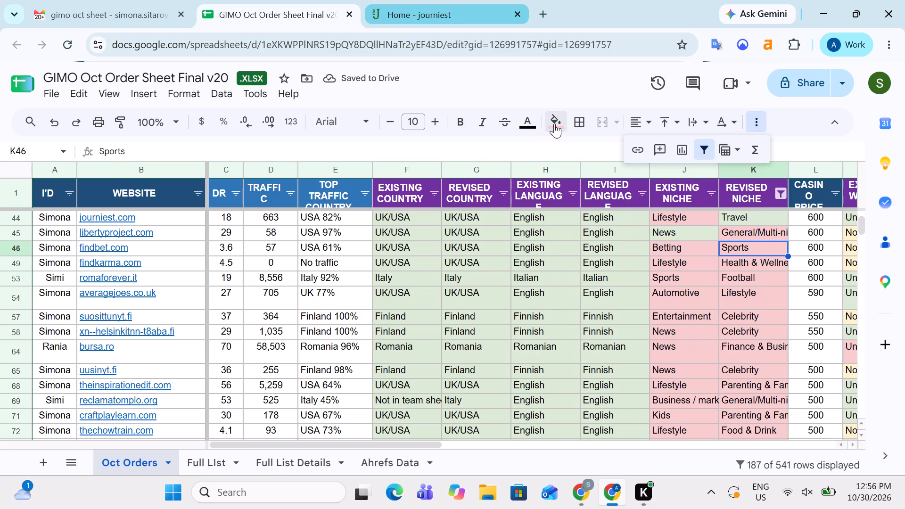
pyautogui.click(554, 123)
pyautogui.click(621, 202)
# Check findkarma.com's existing and revised niches, then copy its domain and open the site in the website tab.
pyautogui.press('Down')
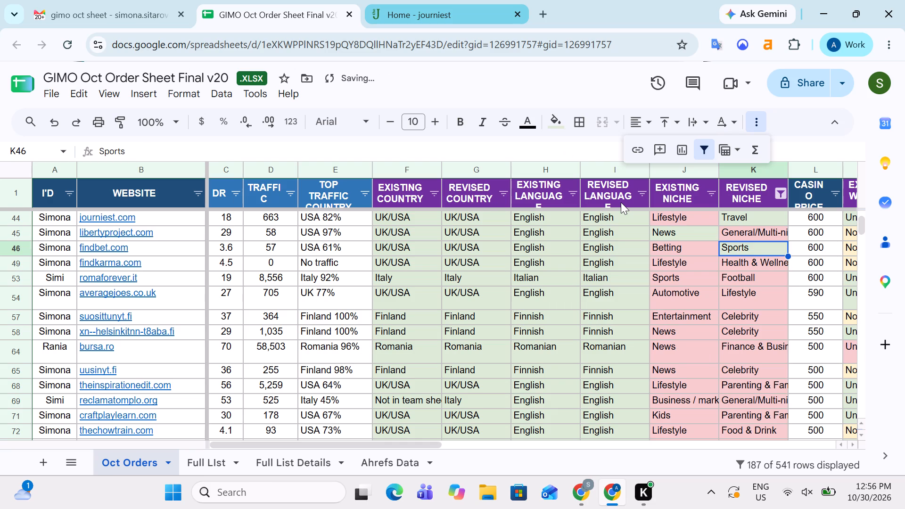
pyautogui.press('Right')
pyautogui.press('Left')
pyautogui.press('Left')
pyautogui.press('Right')
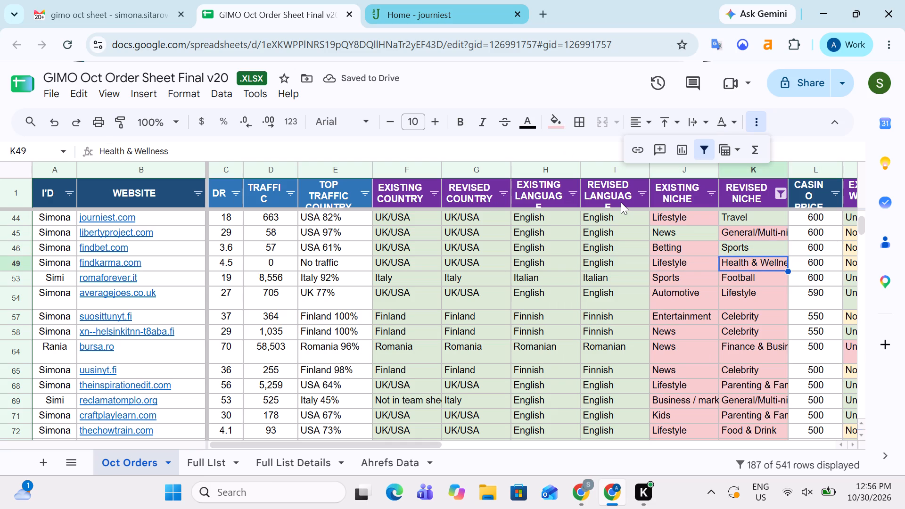
pyautogui.press('Left')
pyautogui.press('Left')
pyautogui.press('Left')
pyautogui.press('Left')
pyautogui.press('Left')
pyautogui.press('Left')
pyautogui.press('Left')
pyautogui.press('Left')
pyautogui.press('Left')
pyautogui.press('Left')
pyautogui.press('Left')
pyautogui.press('Left')
pyautogui.press('Left')
pyautogui.press('Left')
pyautogui.press('Left')
pyautogui.press('Left')
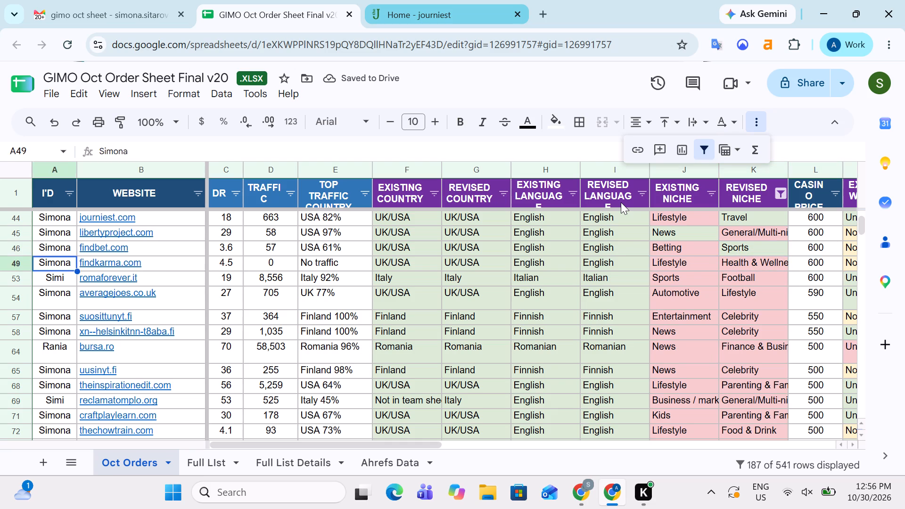
pyautogui.press('Right')
pyautogui.hotkey('ctrl', 'c')
pyautogui.click(495, 0)
pyautogui.click(474, 42)
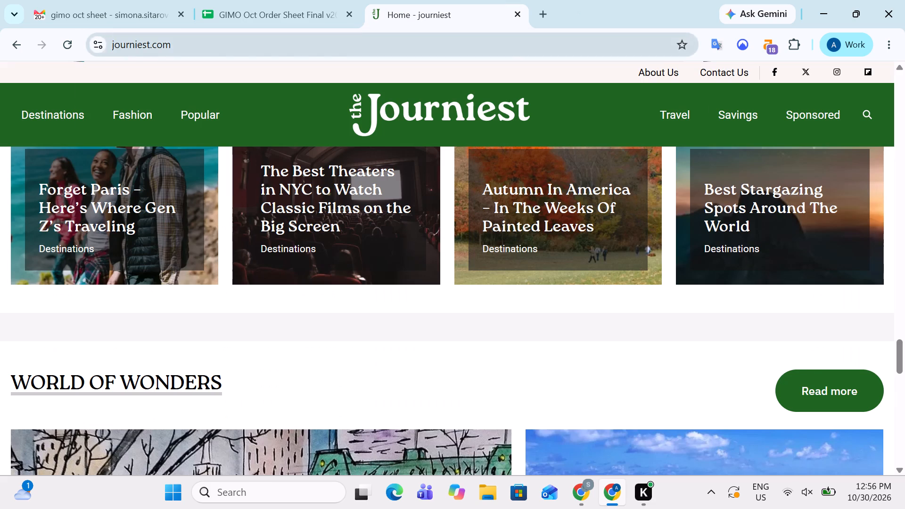
pyautogui.hotkey('ctrl', 'v')
pyautogui.press('Return')
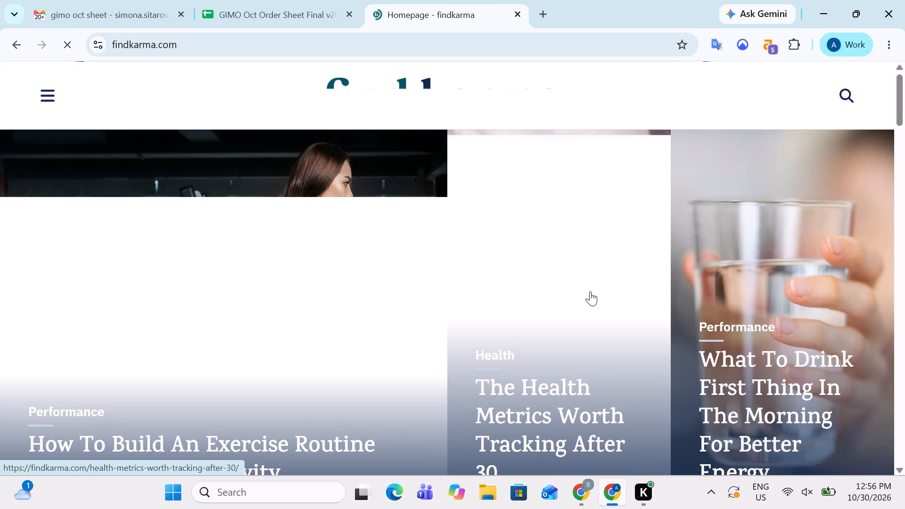
# Examine the findkarma.com homepage articles and categories to judge whether Lifestyle or Health & Wellness fits the site.
pyautogui.scroll(-12, 571, 290)
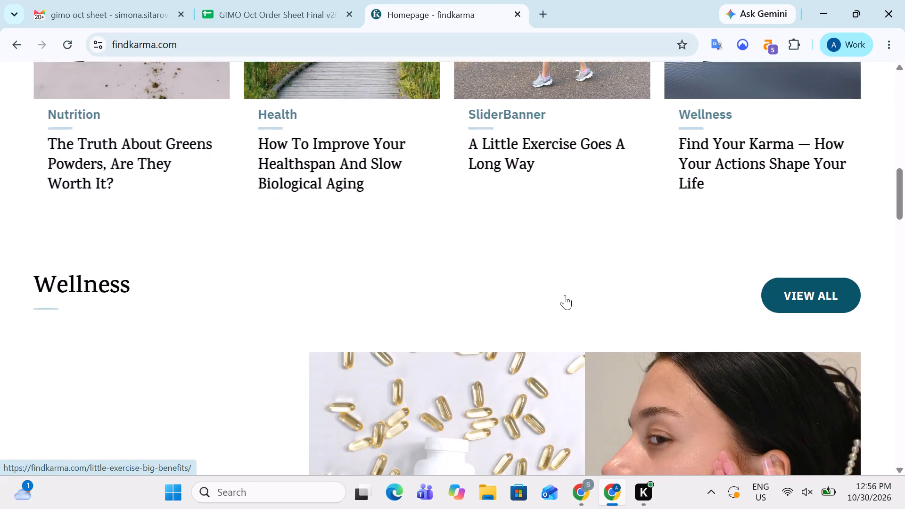
pyautogui.scroll(-16, 565, 295)
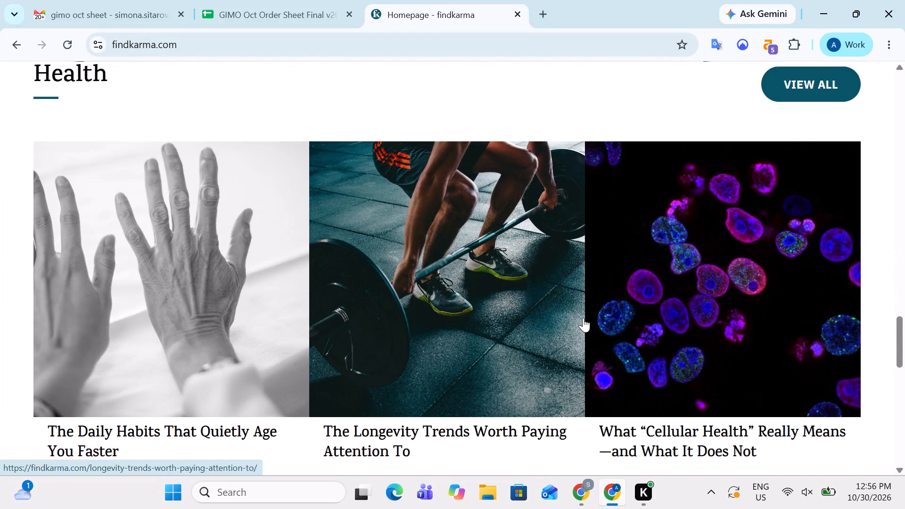
pyautogui.scroll(-19, 583, 318)
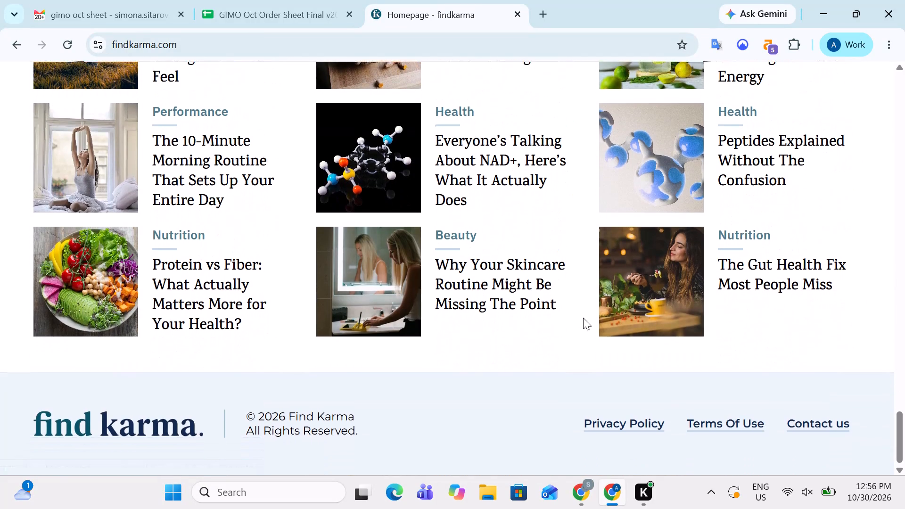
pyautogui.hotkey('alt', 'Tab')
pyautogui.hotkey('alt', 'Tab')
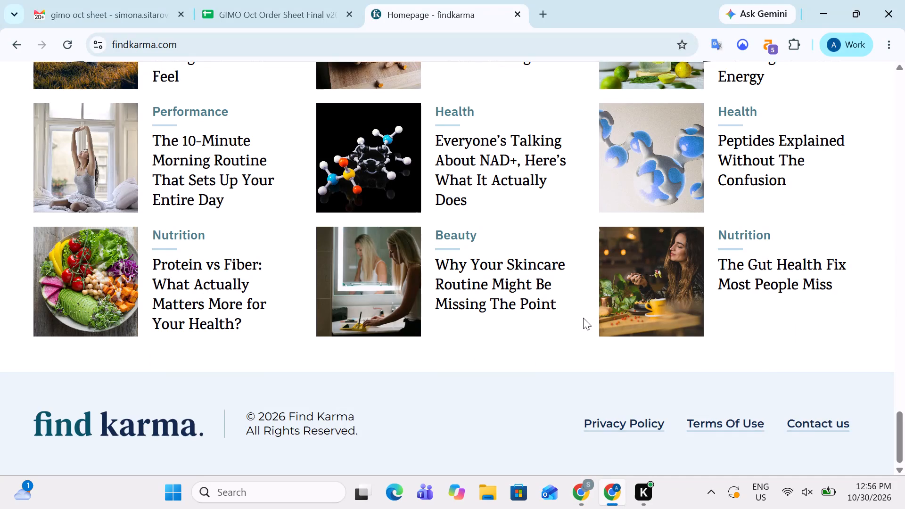
# Return to the order sheet and shade findkarma.com's existing niche cell, Lifestyle, light green.
pyautogui.click(286, 0)
pyautogui.press('Right')
pyautogui.press('Right')
pyautogui.press('Right')
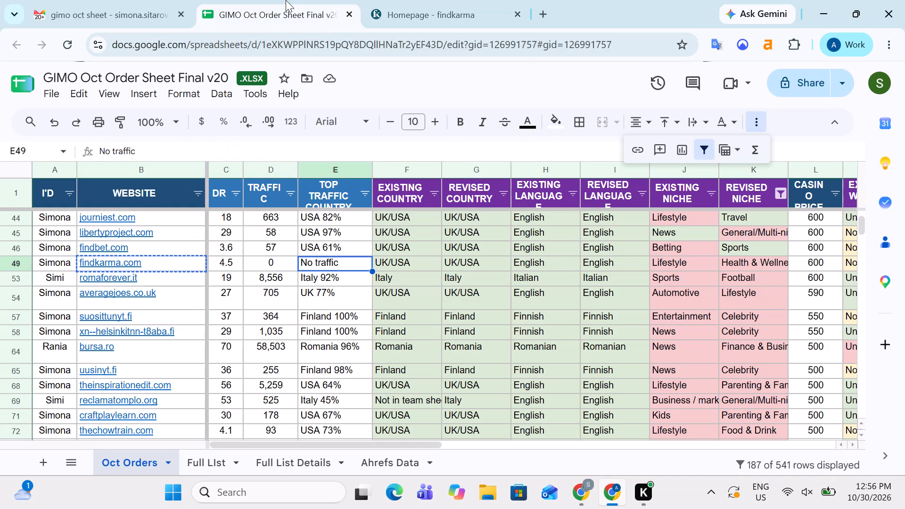
pyautogui.press('Right')
pyautogui.press('Right')
pyautogui.press('Right')
pyautogui.press('Right')
pyautogui.press('Right')
pyautogui.press('Right')
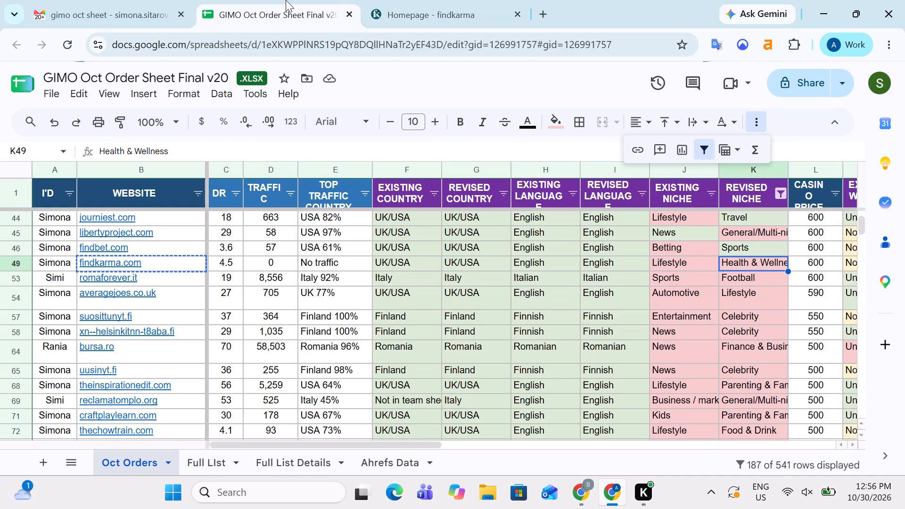
pyautogui.press('Left')
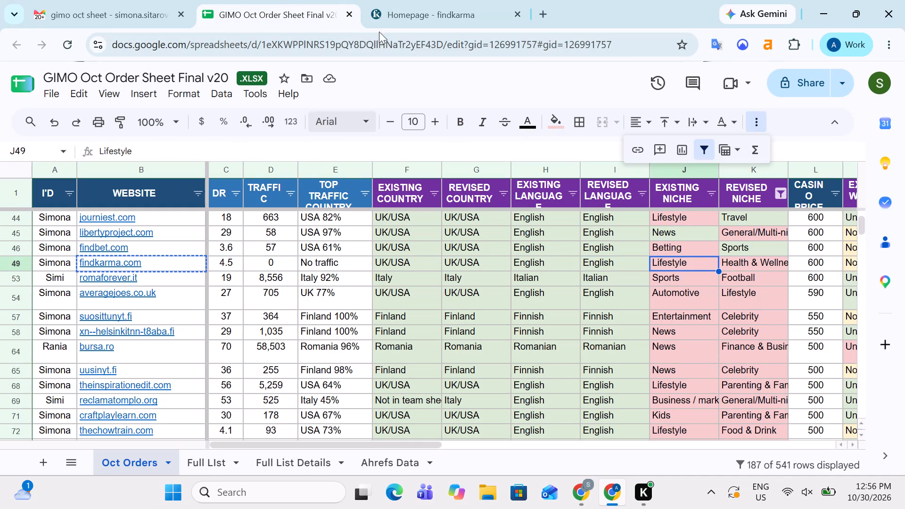
pyautogui.click(560, 116)
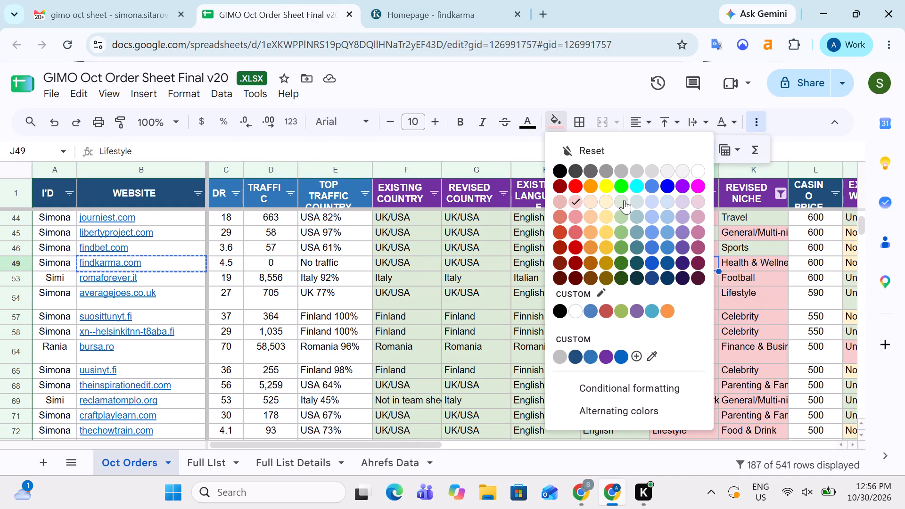
pyautogui.click(624, 200)
# Compare romaforever.it's existing and revised niches, and shade its existing niche cell, Sports, light green.
pyautogui.press('Down')
pyautogui.press('Right')
pyautogui.press('Left')
pyautogui.press('Right')
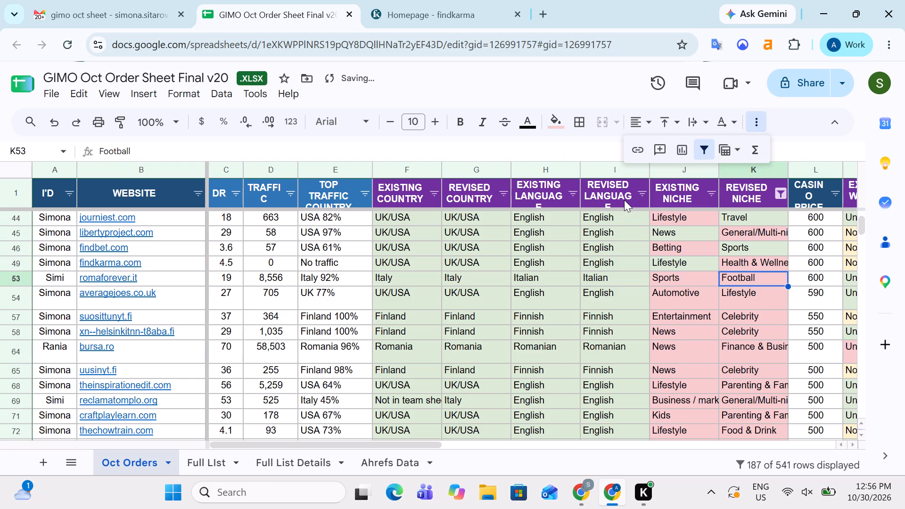
pyautogui.press('Left')
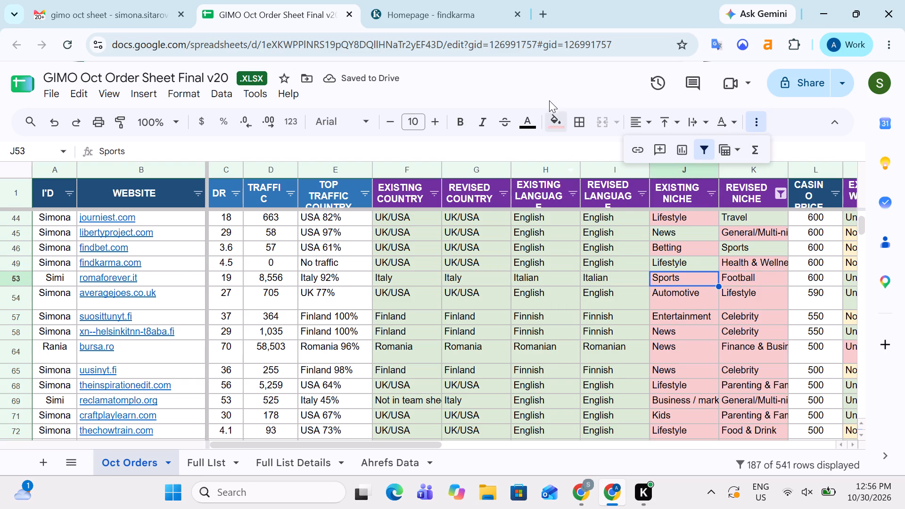
pyautogui.click(558, 129)
pyautogui.click(619, 200)
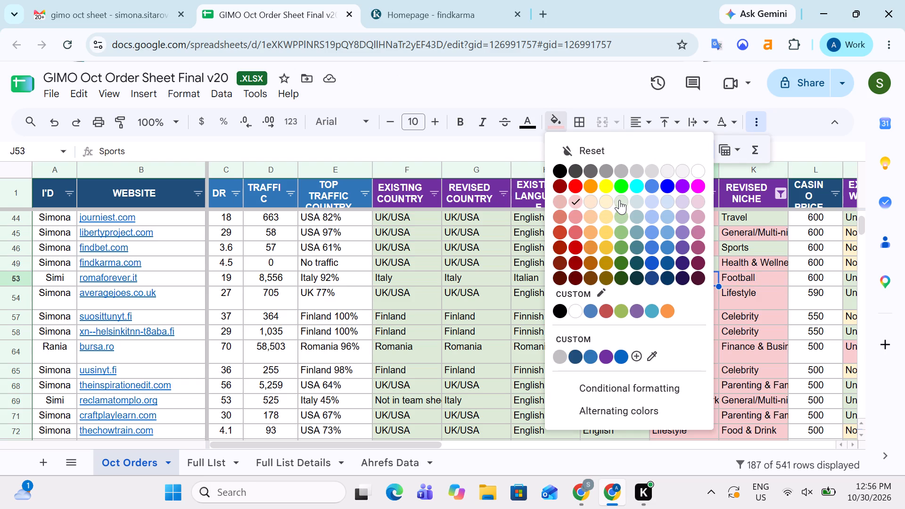
# Check averagejoes.co.uk's existing and revised niches, copy its domain and open the site in the website tab.
pyautogui.press('Right')
pyautogui.press('Down')
pyautogui.press('Left')
pyautogui.press('Right')
pyautogui.press('Left')
pyautogui.press('Left')
pyautogui.press('Left')
pyautogui.press('Left')
pyautogui.press('Left')
pyautogui.press('Left')
pyautogui.press('Left')
pyautogui.press('Left')
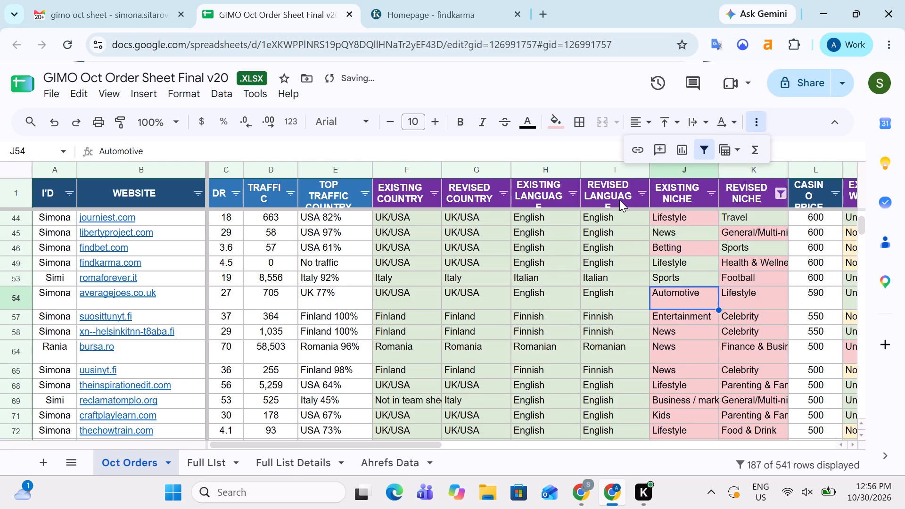
pyautogui.press('Right')
pyautogui.press('Right')
pyautogui.press('Right')
pyautogui.press('Left')
pyautogui.press('Left')
pyautogui.press('Left')
pyautogui.press('Left')
pyautogui.press('Left')
pyautogui.press('Left')
pyautogui.press('Left')
pyautogui.press('Left')
pyautogui.press('Right')
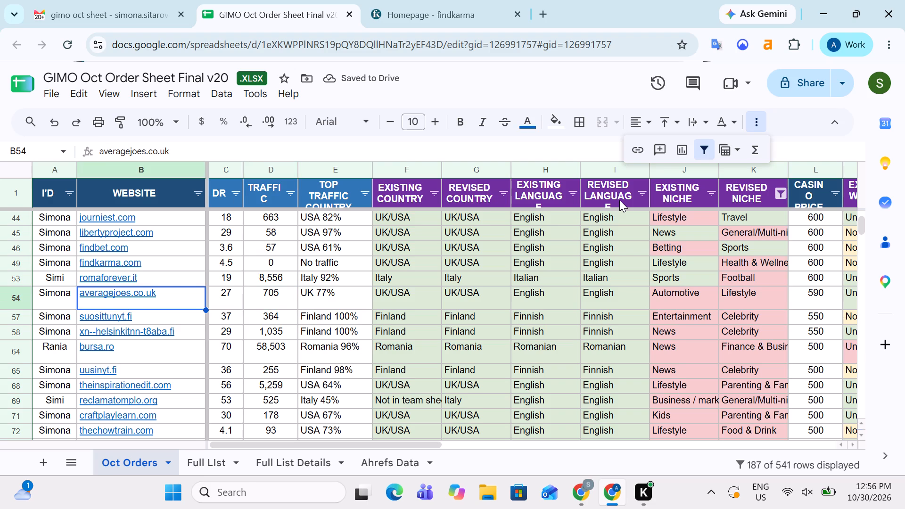
pyautogui.hotkey('ctrl', 'c')
pyautogui.click(423, 0)
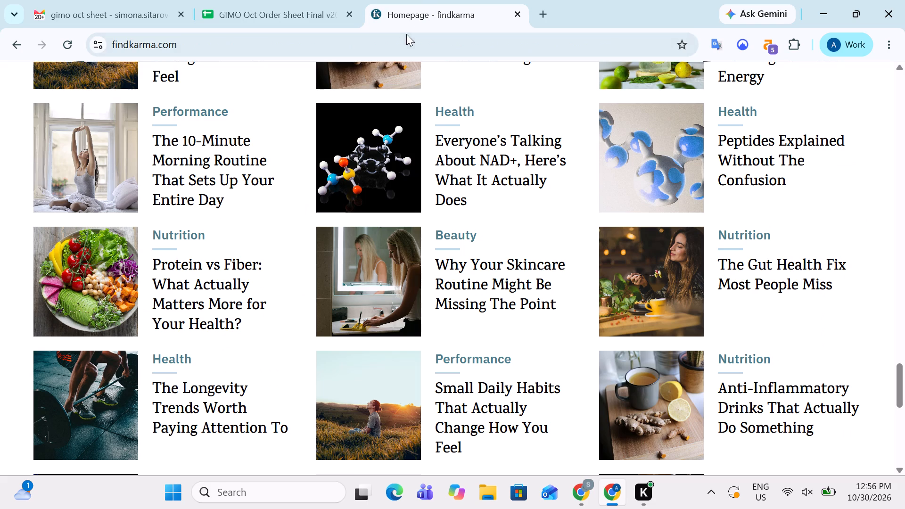
pyautogui.click(406, 34)
pyautogui.hotkey('ctrl', 'v')
pyautogui.press('Return')
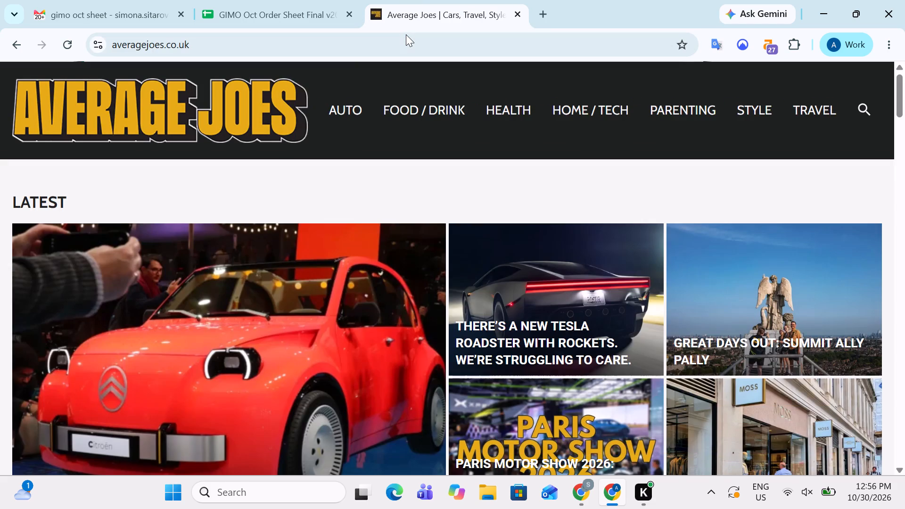
# Examine the averagejoes.co.uk homepage sections and articles to judge whether Automotive or Lifestyle fits the site.
pyautogui.scroll(-13, 530, 270)
pyautogui.scroll(-10, 543, 300)
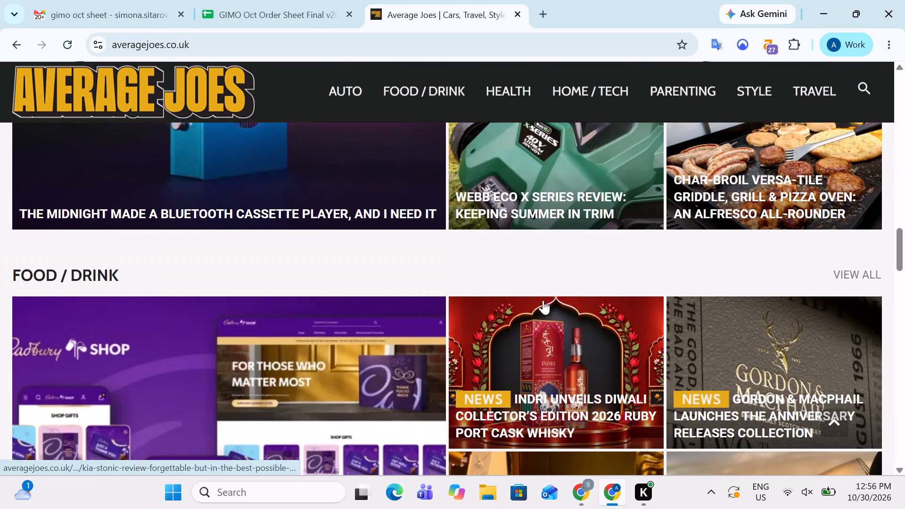
pyautogui.scroll(-3, 543, 300)
pyautogui.scroll(-9, 502, 312)
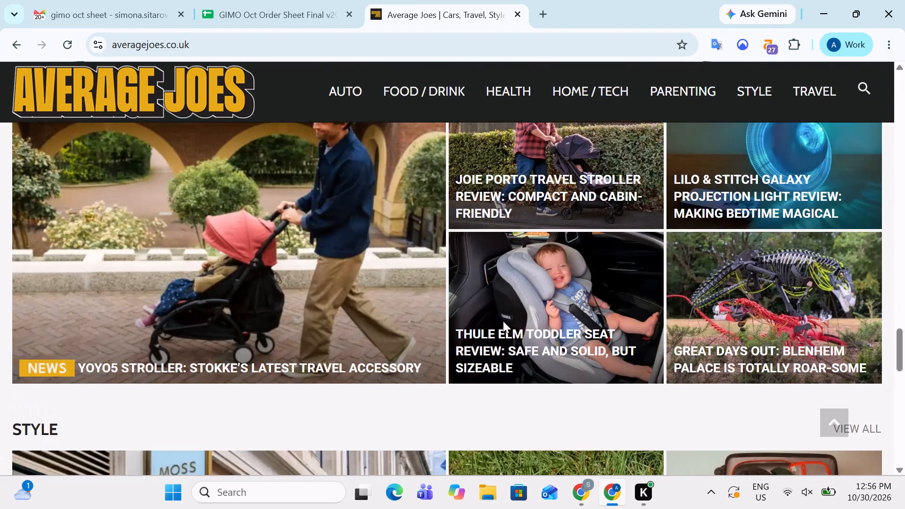
pyautogui.scroll(-9, 503, 321)
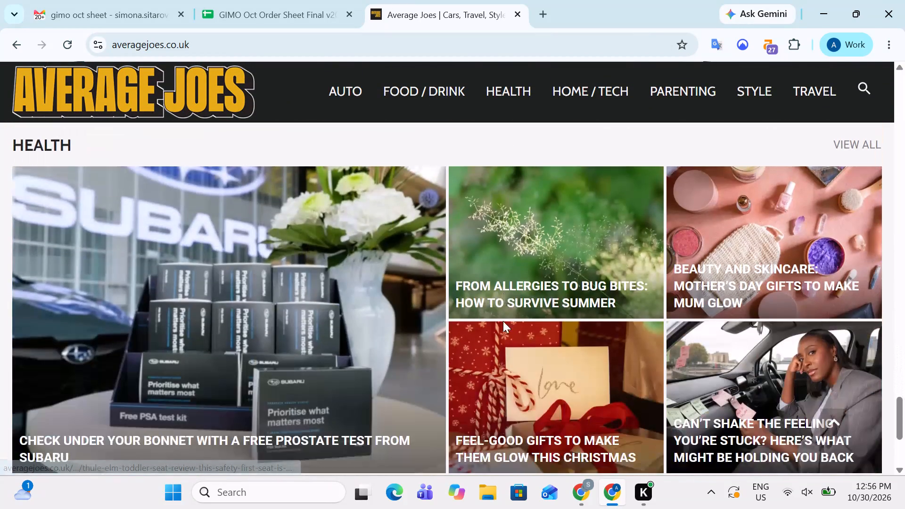
pyautogui.scroll(-9, 503, 321)
pyautogui.scroll(6, 503, 321)
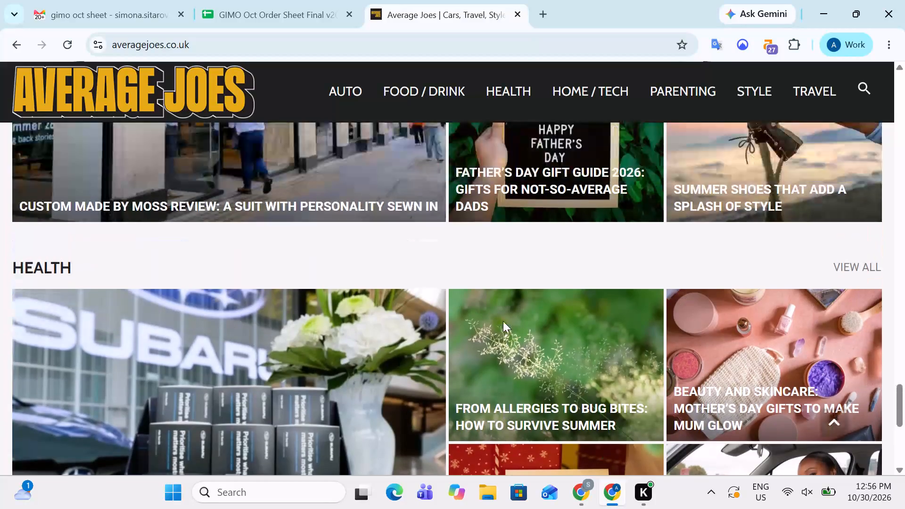
pyautogui.scroll(1, 503, 321)
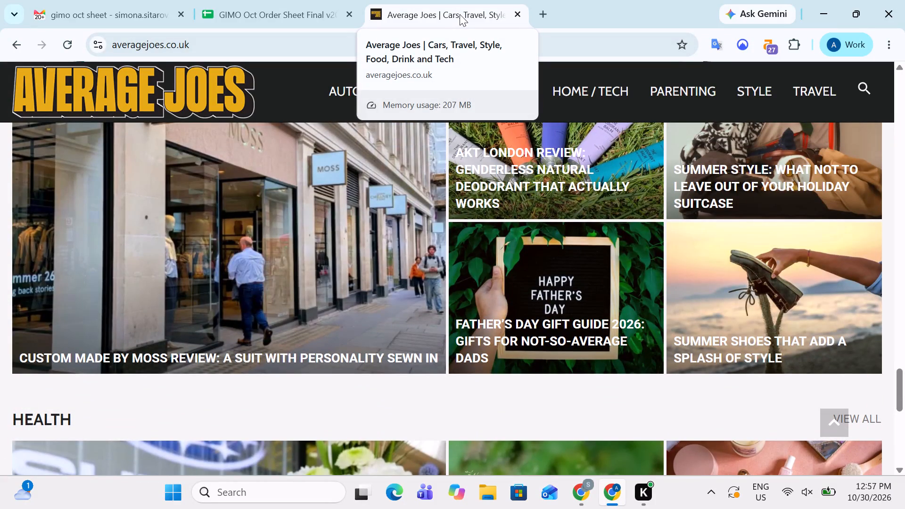
pyautogui.scroll(6, 518, 416)
pyautogui.scroll(1, 509, 358)
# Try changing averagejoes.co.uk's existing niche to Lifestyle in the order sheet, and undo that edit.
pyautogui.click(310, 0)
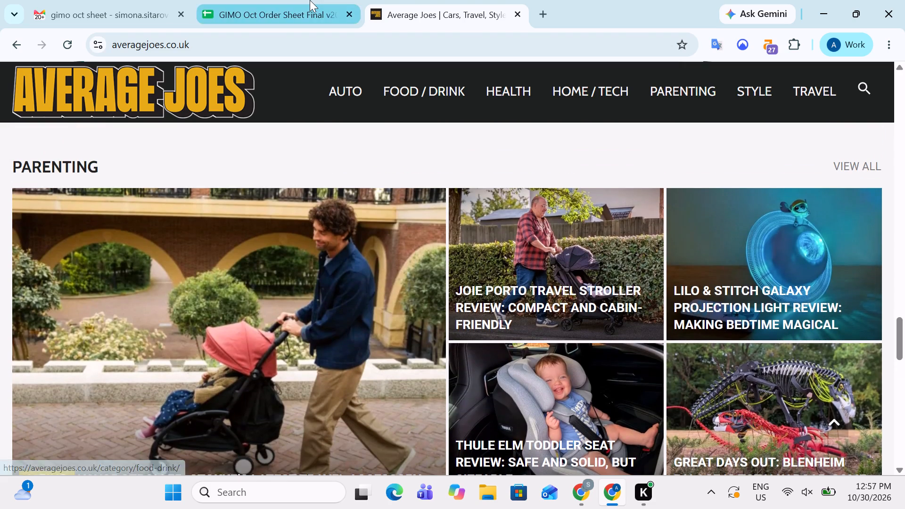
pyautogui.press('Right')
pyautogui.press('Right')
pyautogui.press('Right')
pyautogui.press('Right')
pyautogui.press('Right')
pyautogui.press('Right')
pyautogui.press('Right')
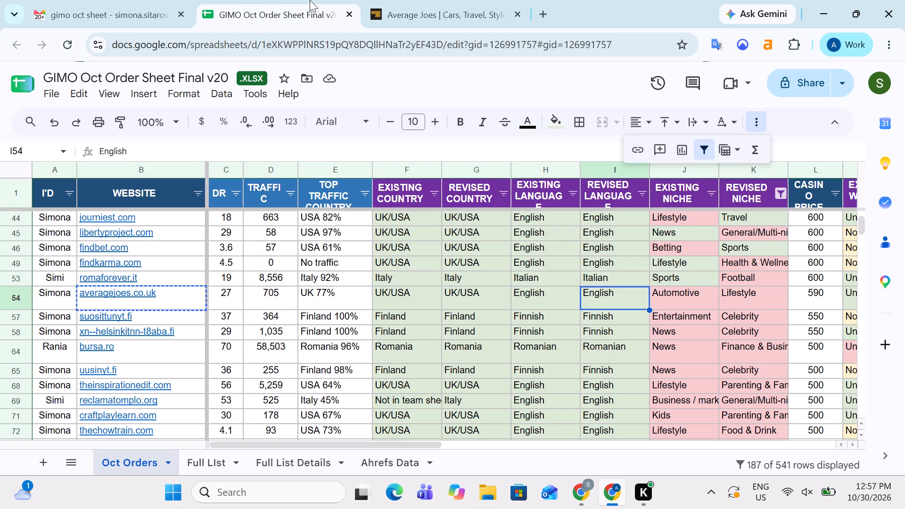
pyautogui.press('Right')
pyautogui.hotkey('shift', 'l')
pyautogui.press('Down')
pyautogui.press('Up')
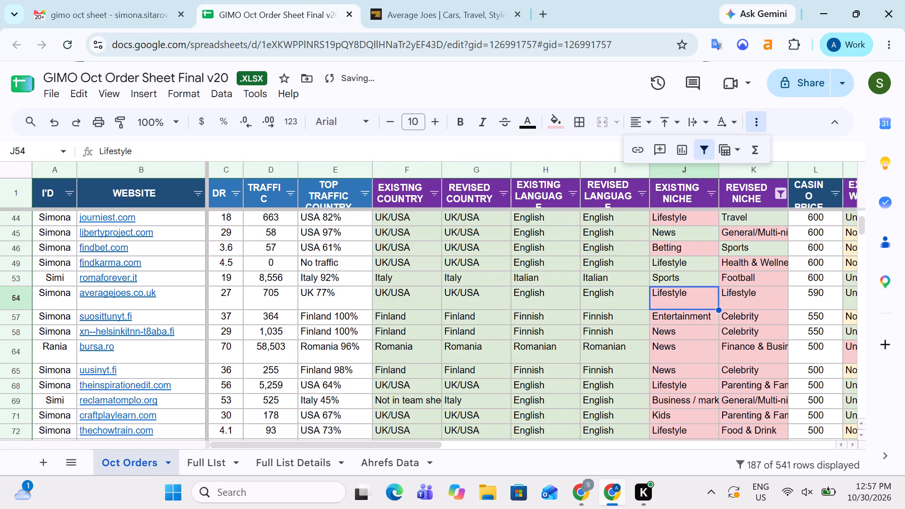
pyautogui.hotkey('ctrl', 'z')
# Shade averagejoes.co.uk's revised niche cell, Lifestyle, light green.
pyautogui.press('Right')
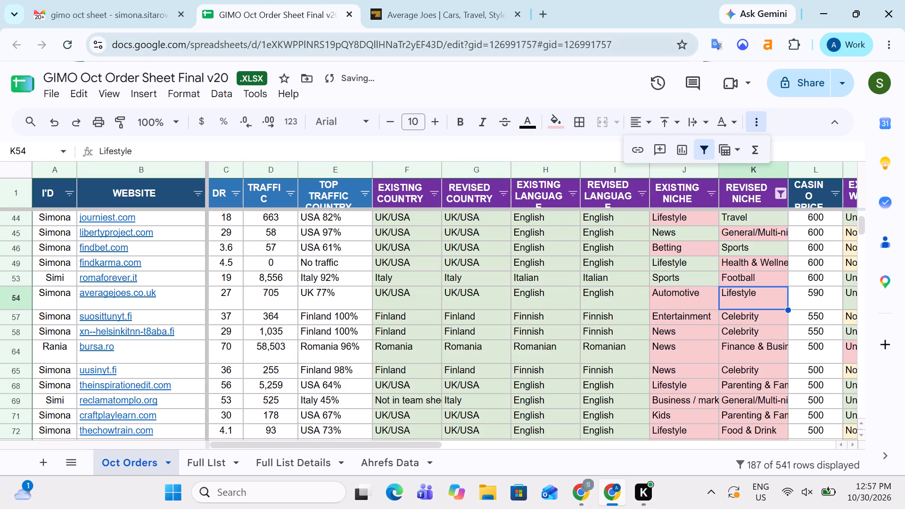
pyautogui.click(555, 118)
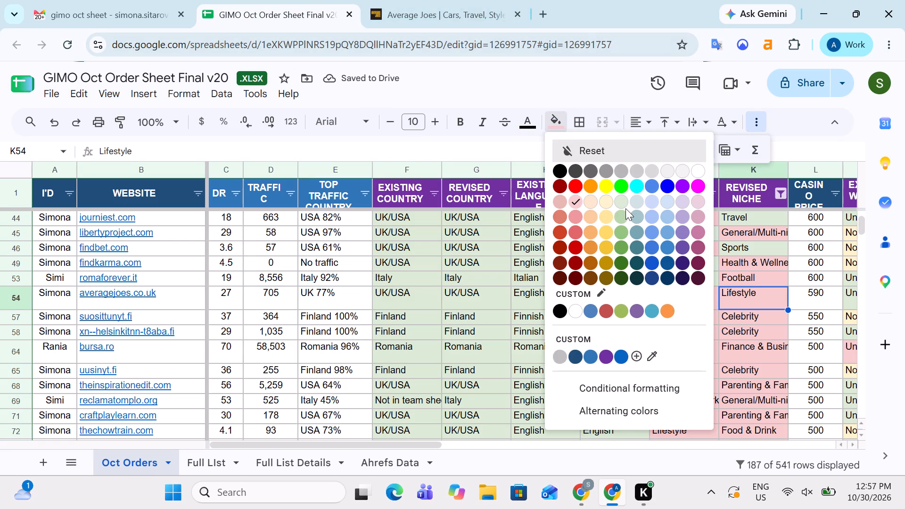
pyautogui.click(616, 201)
# Copy the averagejoes.co.uk domain, find it in New Master Sheet and set its niche to Lifestyle.
pyautogui.press('Left')
pyautogui.press('Left')
pyautogui.press('Left')
pyautogui.press('Left')
pyautogui.press('Left')
pyautogui.press('Left')
pyautogui.press('Left')
pyautogui.press('Left')
pyautogui.press('Left')
pyautogui.press('Left')
pyautogui.press('Left')
pyautogui.press('Left')
pyautogui.press('Left')
pyautogui.press('Left')
pyautogui.press('Left')
pyautogui.press('Left')
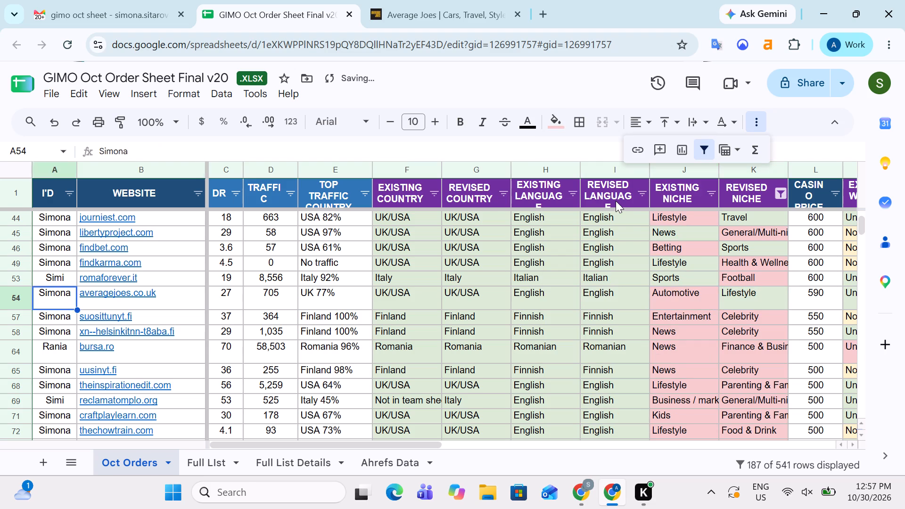
pyautogui.press('Right')
pyautogui.hotkey('ctrl', 'c')
pyautogui.hotkey('alt', 'Tab')
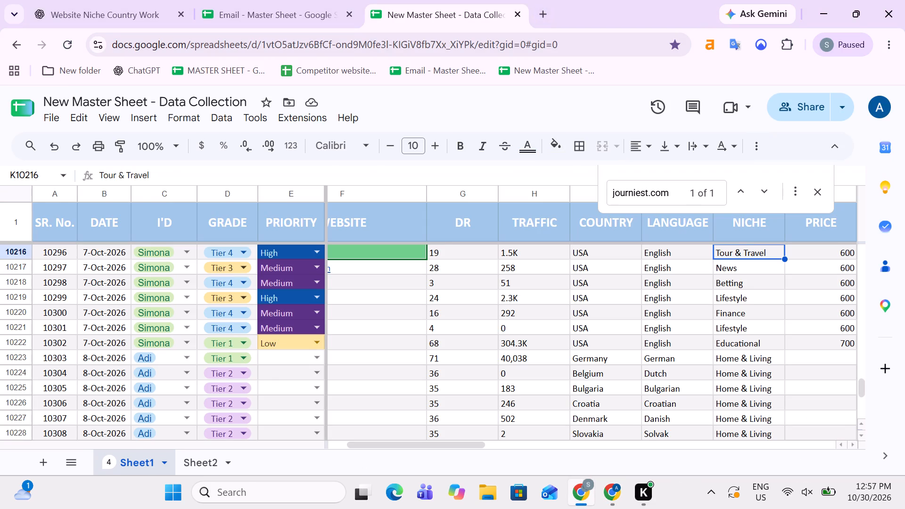
pyautogui.tripleClick(676, 191)
pyautogui.hotkey('ctrl', 'v')
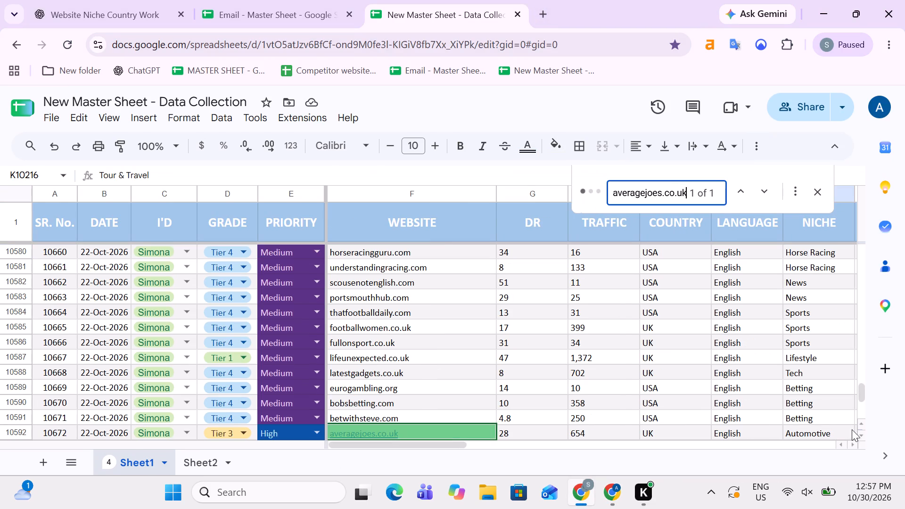
pyautogui.click(845, 434)
pyautogui.write('Li')
pyautogui.press('Right')
pyautogui.press('Left')
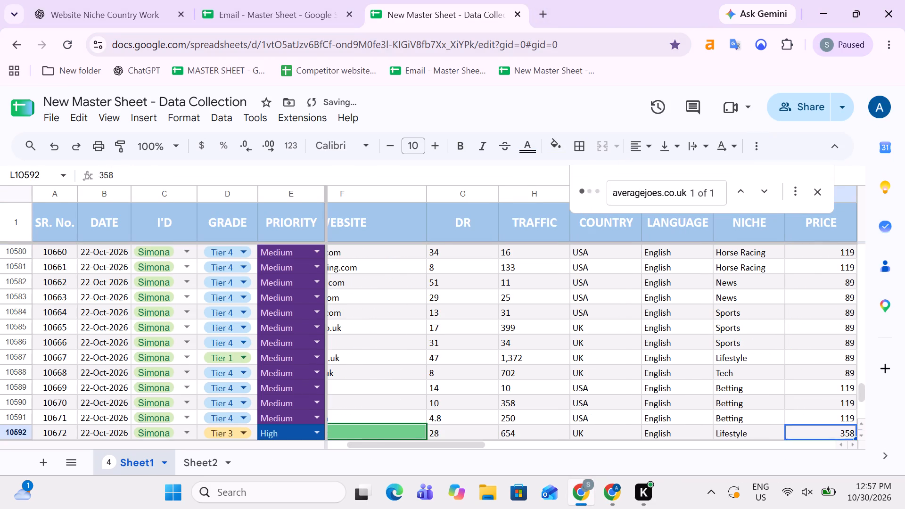
# Back in the order sheet, compare suosittunyt.fi's niches and shade its existing niche cell, Entertainment, light green.
pyautogui.hotkey('alt', 'Tab')
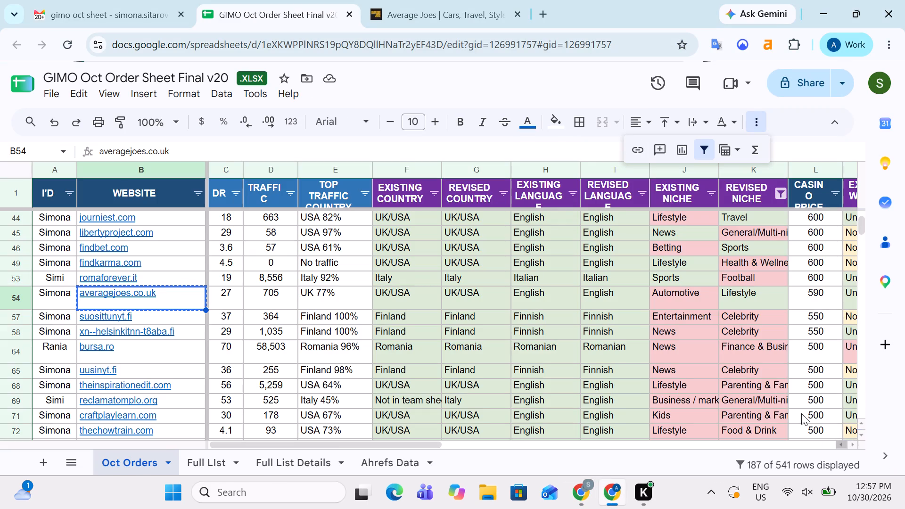
pyautogui.click(777, 319)
pyautogui.press('Left')
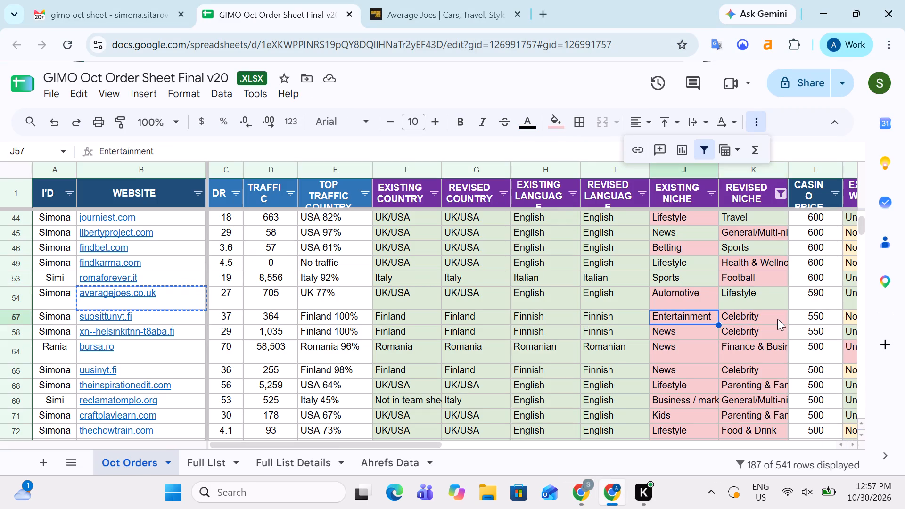
pyautogui.press('Right')
pyautogui.press('Left')
pyautogui.press('Right')
pyautogui.press('Left')
pyautogui.click(543, 116)
pyautogui.click(550, 124)
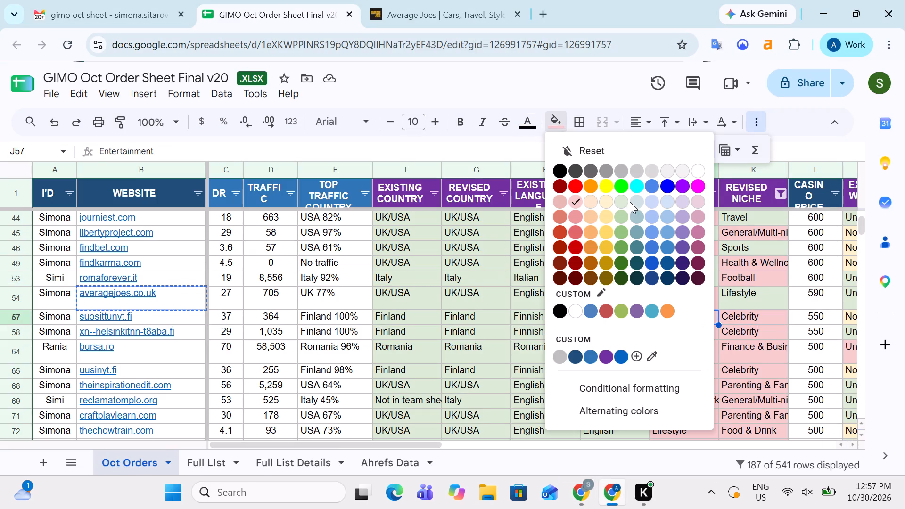
pyautogui.click(622, 199)
# Shade the existing niche cell of xn--helsinkitnn-t8aba.fi, News, light green.
pyautogui.press('Down')
pyautogui.press('Right')
pyautogui.press('Left')
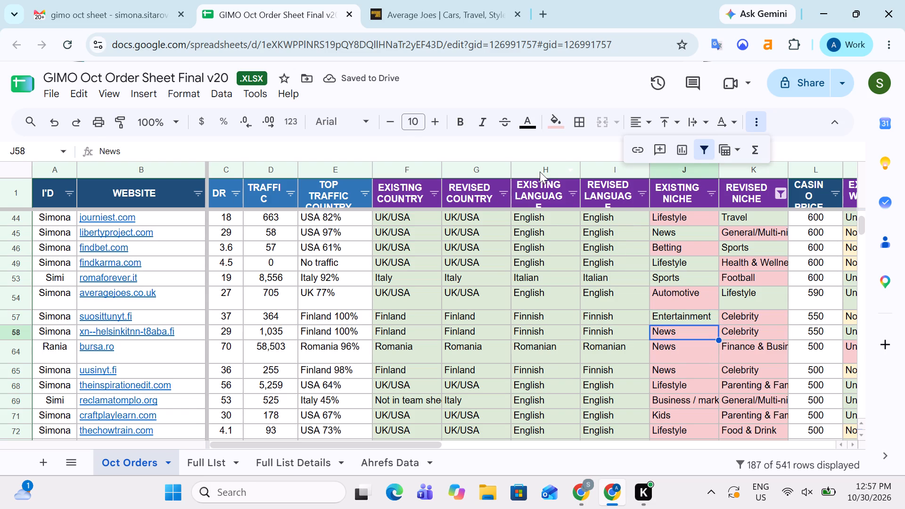
pyautogui.click(551, 128)
pyautogui.click(620, 196)
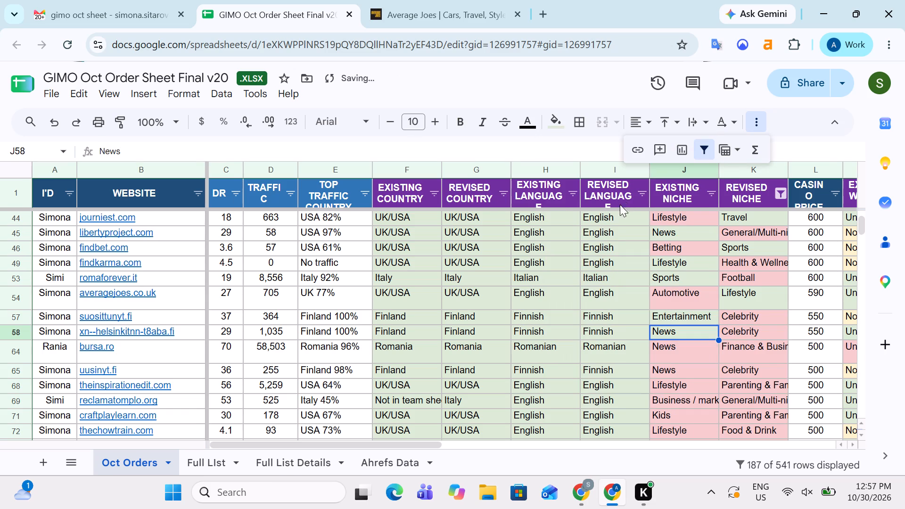
# Check bursa.ro's existing and revised niches, copy its domain and open the site in the website tab.
pyautogui.press('Down')
pyautogui.press('Right')
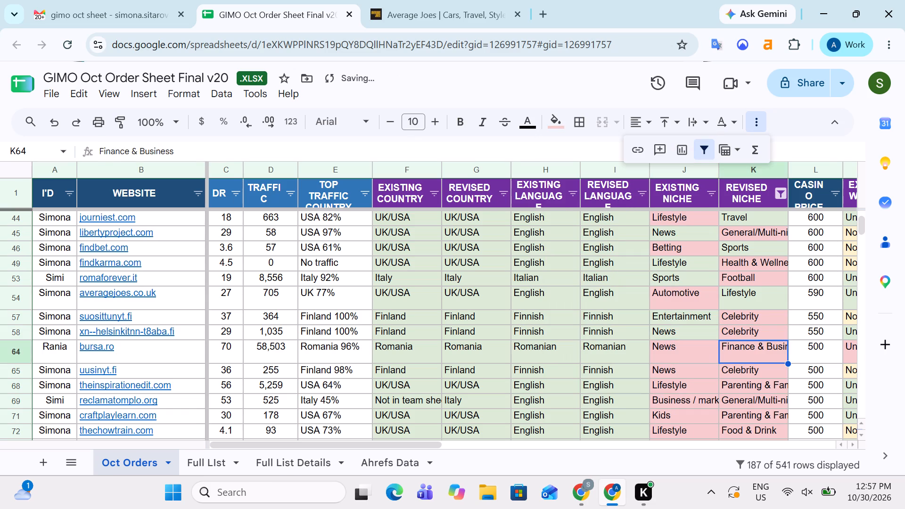
pyautogui.press('Left')
pyautogui.press('Left')
pyautogui.press('Left')
pyautogui.press('Left')
pyautogui.press('Left')
pyautogui.press('Left')
pyautogui.press('Left')
pyautogui.press('Left')
pyautogui.press('Left')
pyautogui.press('Left')
pyautogui.press('Left')
pyautogui.press('Left')
pyautogui.press('Left')
pyautogui.press('Left')
pyautogui.press('Left')
pyautogui.press('Left')
pyautogui.press('Right')
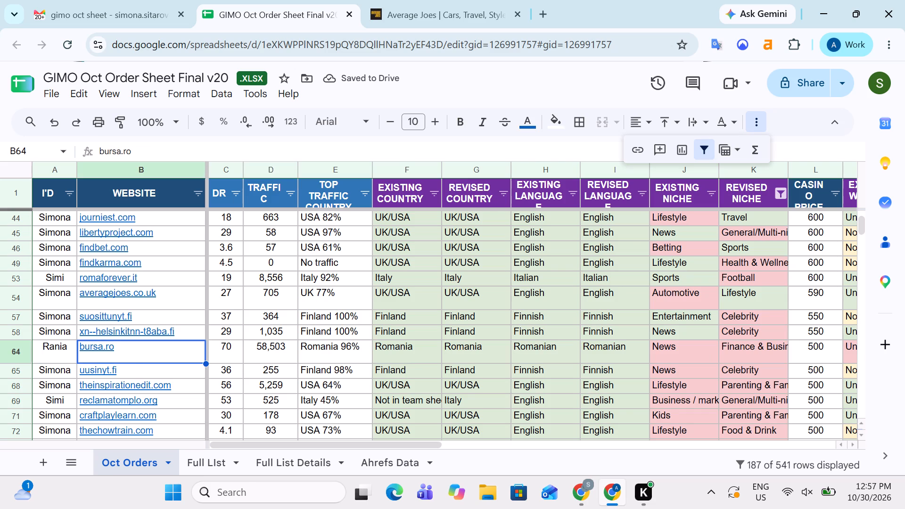
pyautogui.hotkey('ctrl', 'c')
pyautogui.click(420, 0)
pyautogui.click(422, 28)
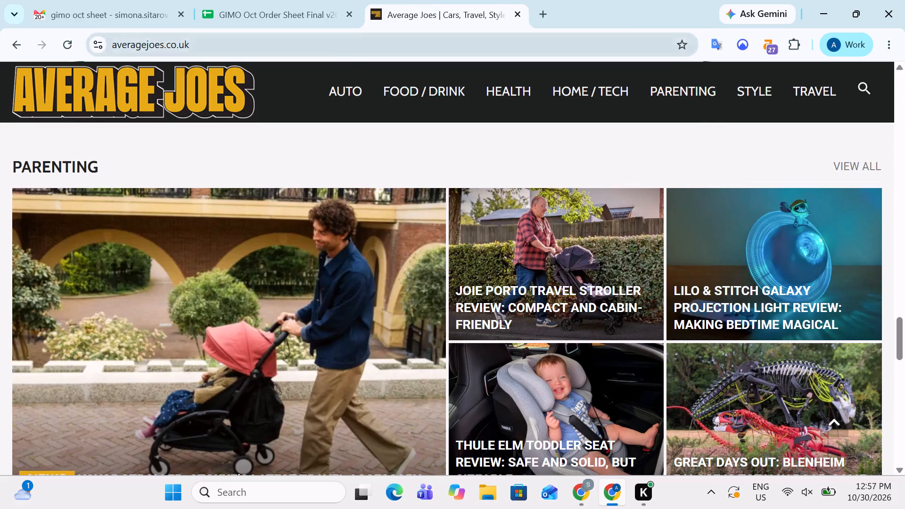
pyautogui.click(421, 42)
pyautogui.hotkey('ctrl', 'v')
pyautogui.press('Return')
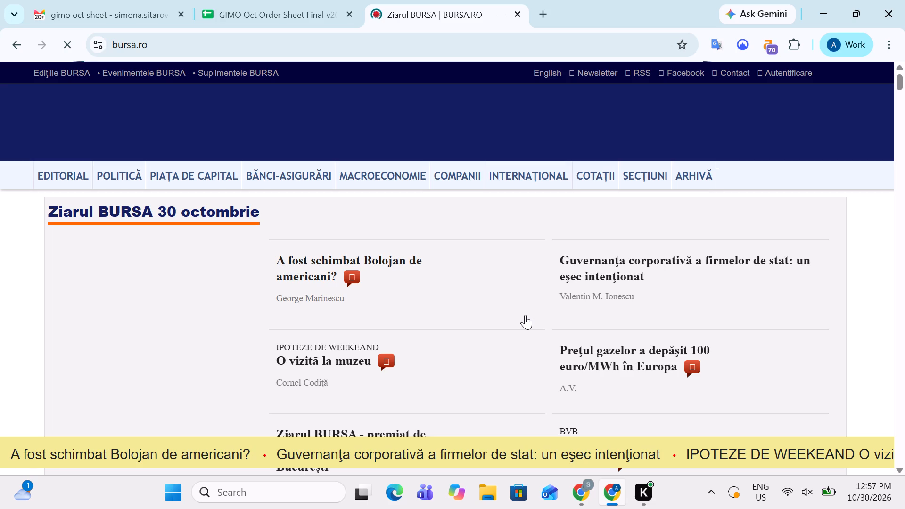
# Look through the bursa.ro homepage to judge which niche its content fits.
pyautogui.scroll(-1, 525, 315)
pyautogui.scroll(-6, 388, 263)
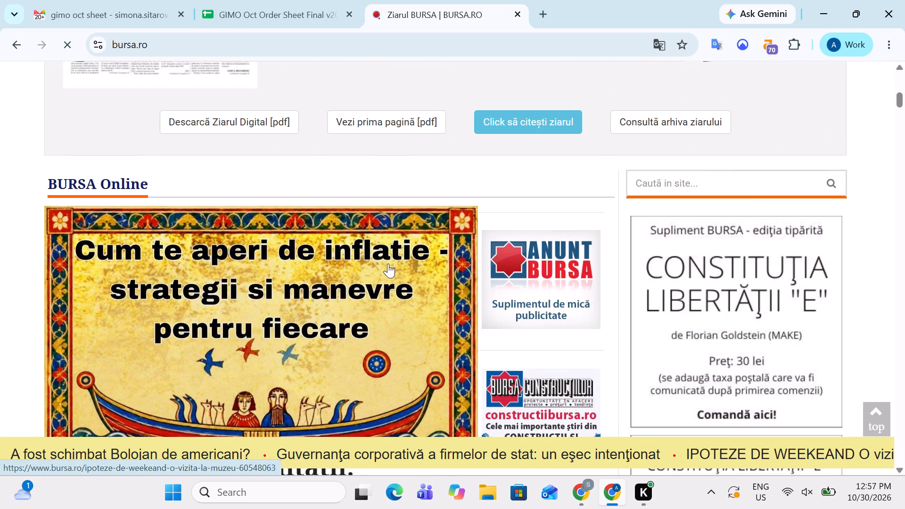
pyautogui.scroll(-17, 388, 263)
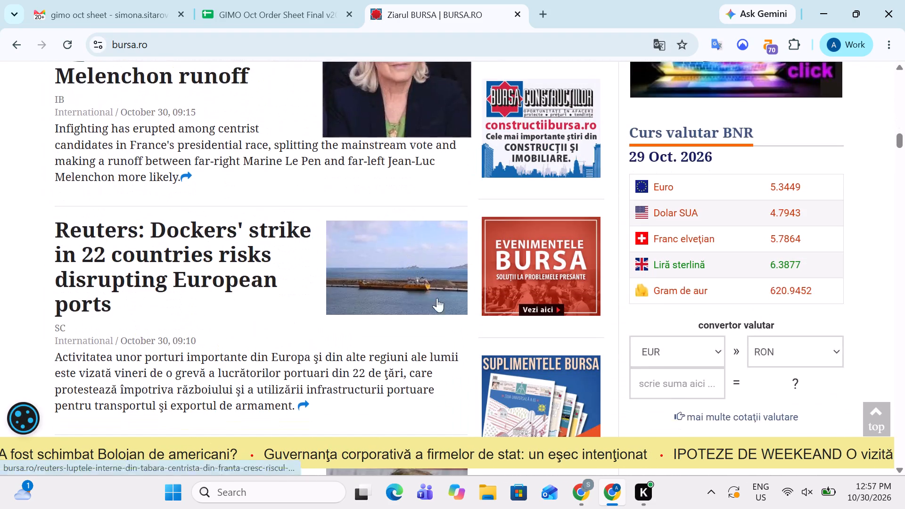
pyautogui.scroll(-7, 438, 300)
pyautogui.scroll(-8, 442, 364)
# Back in the order sheet, compare bursa.ro's niches and shade its existing niche cell, News, light green.
pyautogui.click(252, 0)
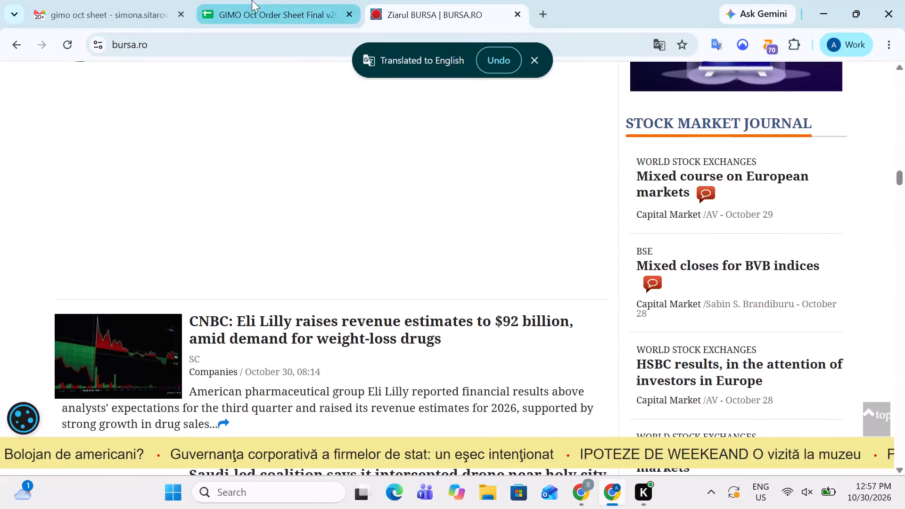
pyautogui.press('Right')
pyautogui.press('Right')
pyautogui.press('Right')
pyautogui.press('Right')
pyautogui.press('Right')
pyautogui.press('Right')
pyautogui.press('Right')
pyautogui.press('Right')
pyautogui.press('Right')
pyautogui.press('Right')
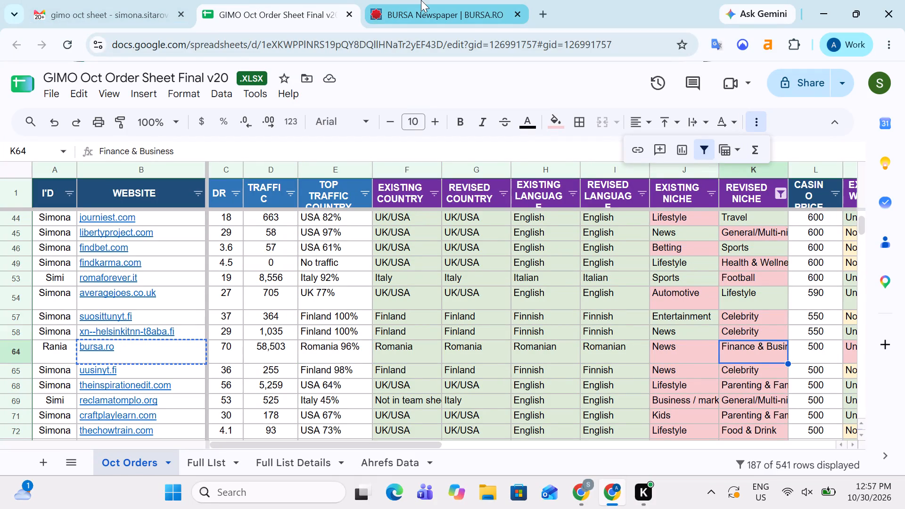
pyautogui.press('Left')
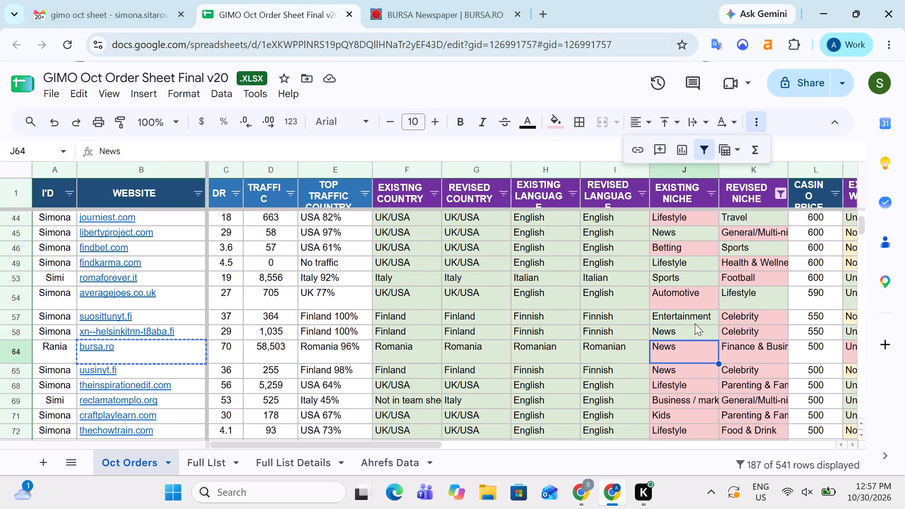
pyautogui.click(558, 122)
pyautogui.click(621, 200)
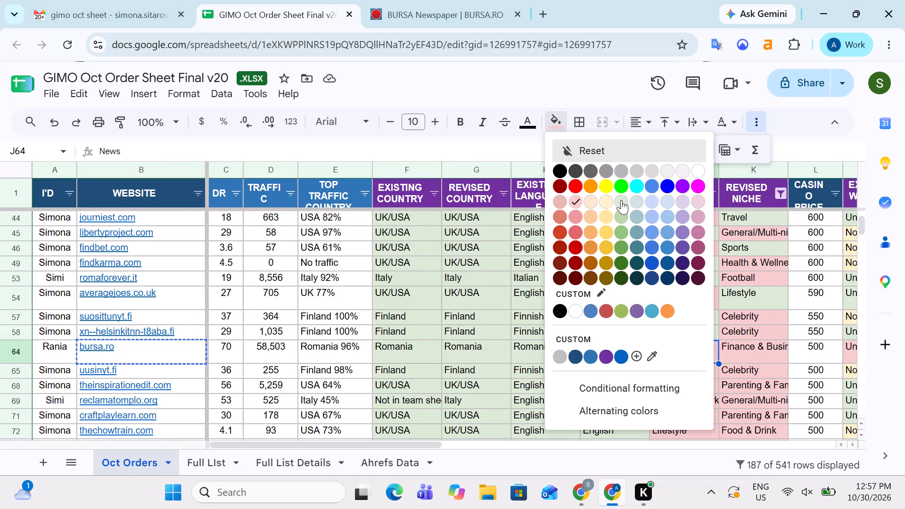
# Compare uusinyt.fi's niches and shade its existing niche cell, News, light green.
pyautogui.press('Down')
pyautogui.press('Right')
pyautogui.press('Left')
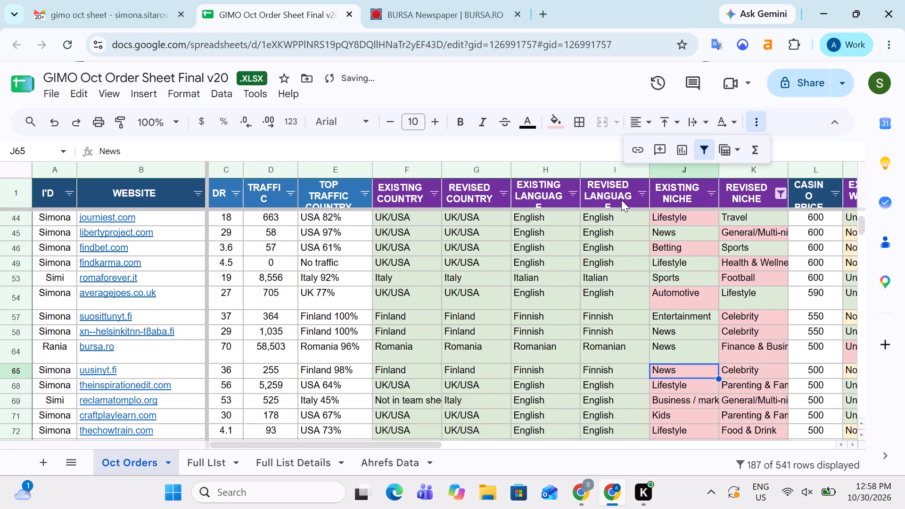
pyautogui.click(548, 118)
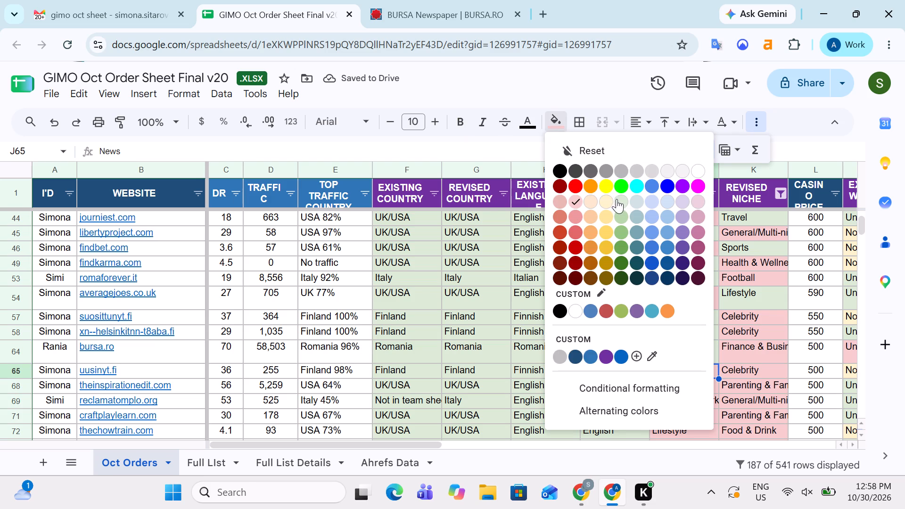
pyautogui.click(619, 199)
# Compare theinspirationedit.com's niches and shade its existing niche cell, Lifestyle, light green.
pyautogui.press('Down')
pyautogui.press('Right')
pyautogui.press('Left')
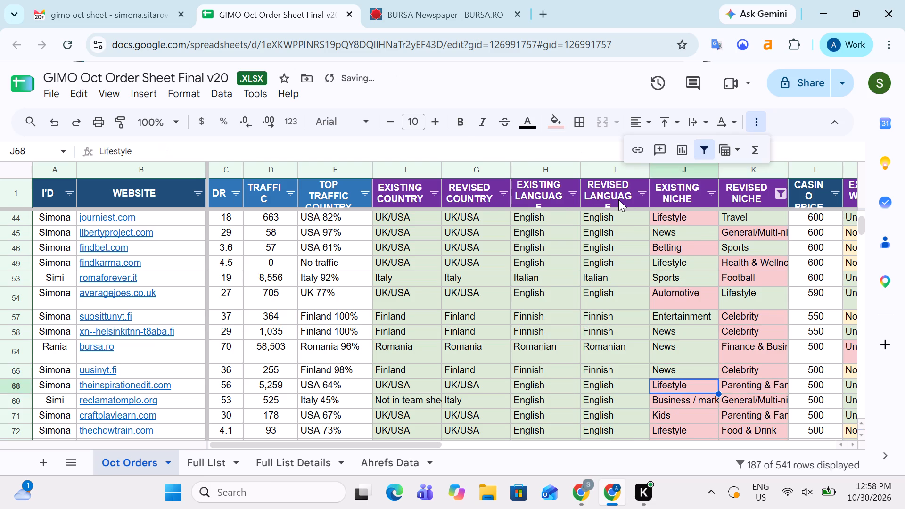
pyautogui.press('Right')
pyautogui.press('Left')
pyautogui.click(562, 113)
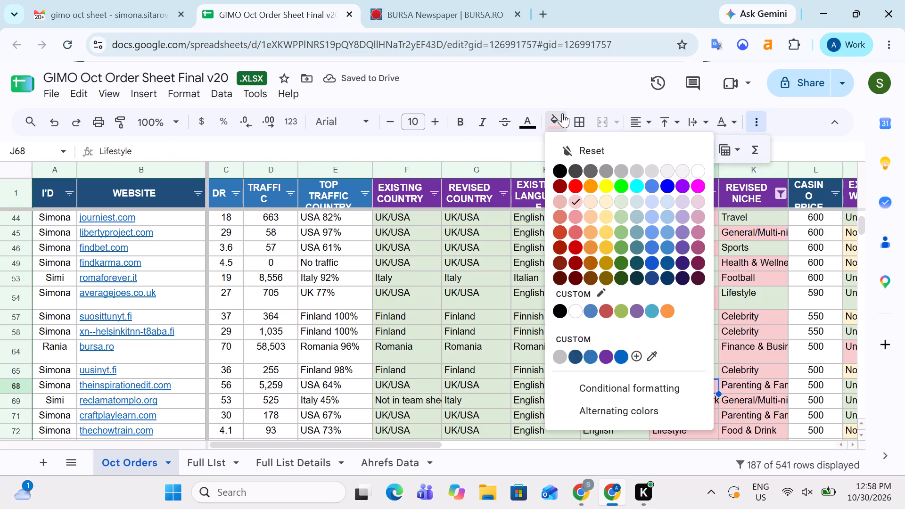
pyautogui.click(621, 203)
pyautogui.press('Down')
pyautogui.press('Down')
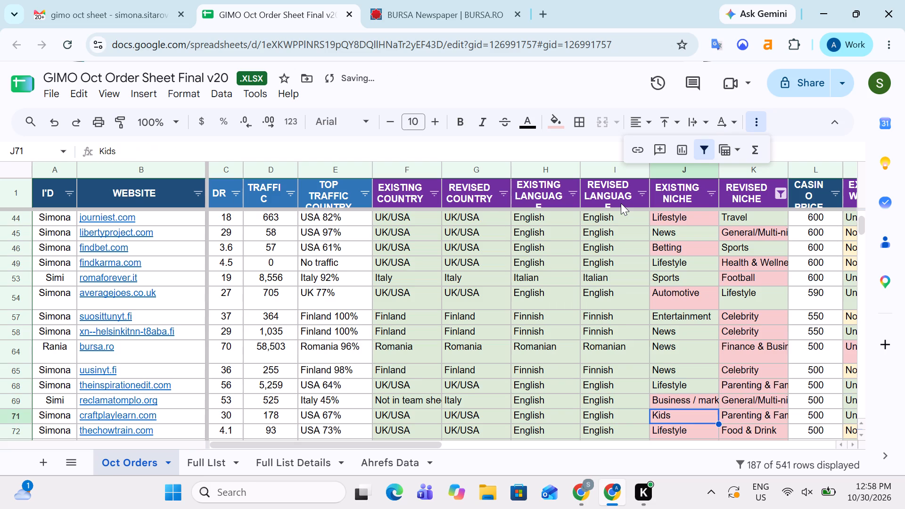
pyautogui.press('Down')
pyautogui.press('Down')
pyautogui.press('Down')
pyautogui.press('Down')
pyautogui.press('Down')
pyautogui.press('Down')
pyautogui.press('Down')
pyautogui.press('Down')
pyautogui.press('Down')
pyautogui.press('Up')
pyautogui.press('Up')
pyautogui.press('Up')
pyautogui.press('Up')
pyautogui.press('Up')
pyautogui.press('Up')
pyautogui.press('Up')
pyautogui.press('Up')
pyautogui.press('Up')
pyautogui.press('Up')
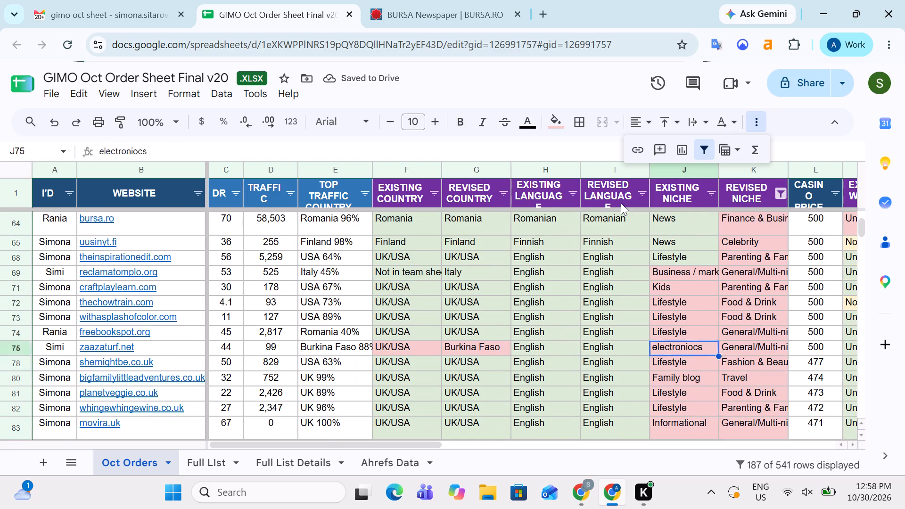
# Compare reclamatomplo.org's niches and shade its existing niche cell, Business / marketing, light green.
pyautogui.press('Down')
pyautogui.press('Up')
pyautogui.press('Right')
pyautogui.press('Left')
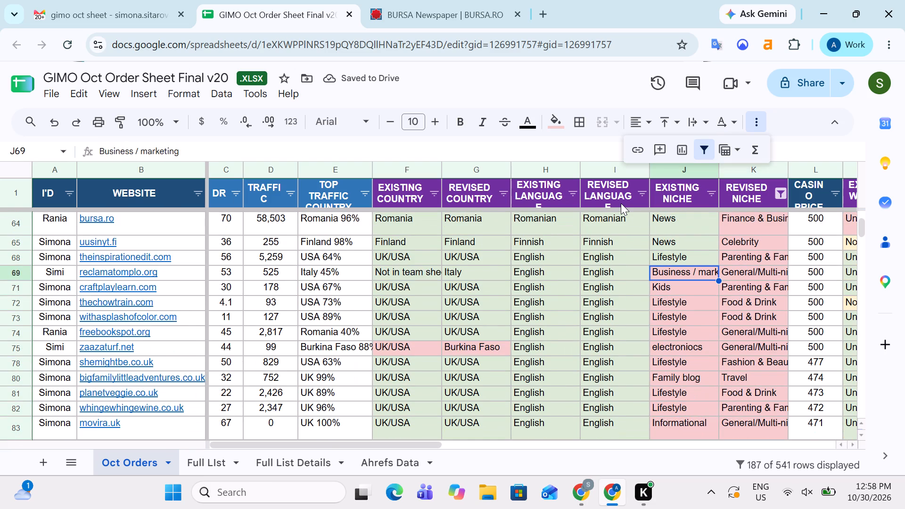
pyautogui.click(557, 121)
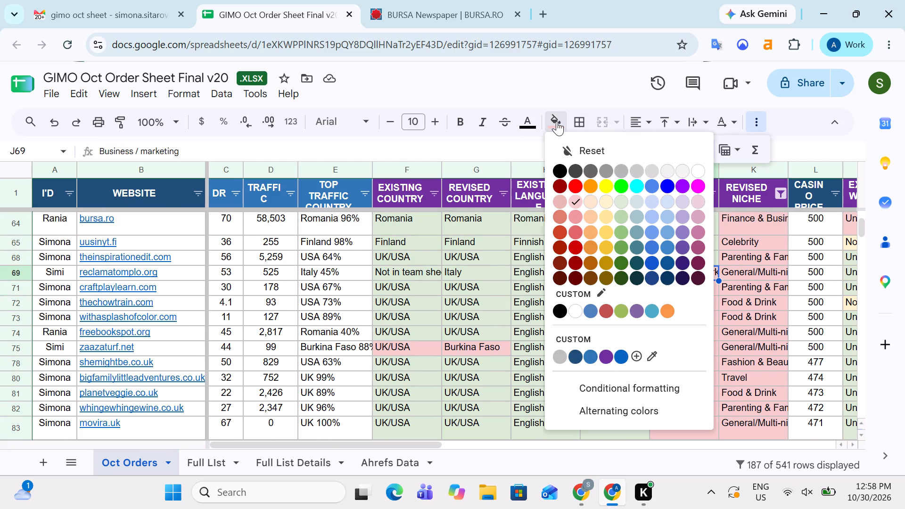
pyautogui.click(619, 197)
# Compare craftplaylearn.com's niches and shade its revised niche cell, the Parenting one, light green.
pyautogui.press('Down')
pyautogui.press('Right')
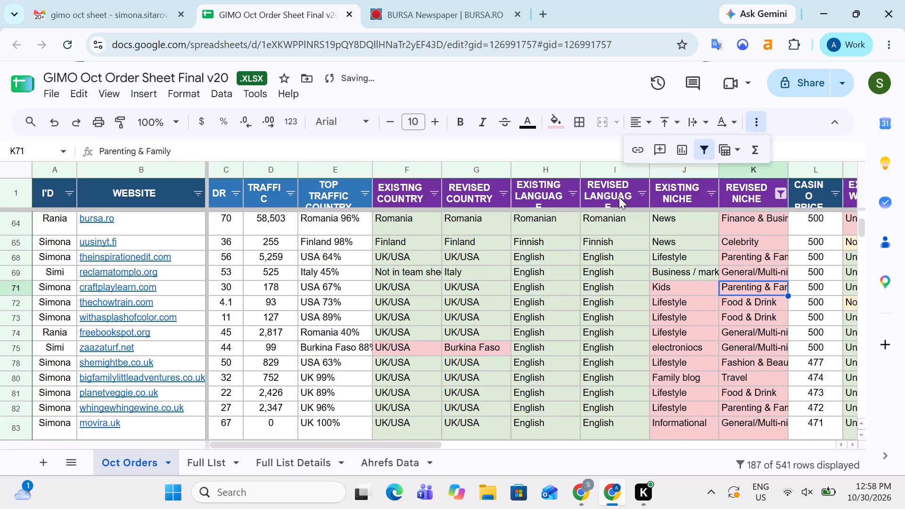
pyautogui.press('Left')
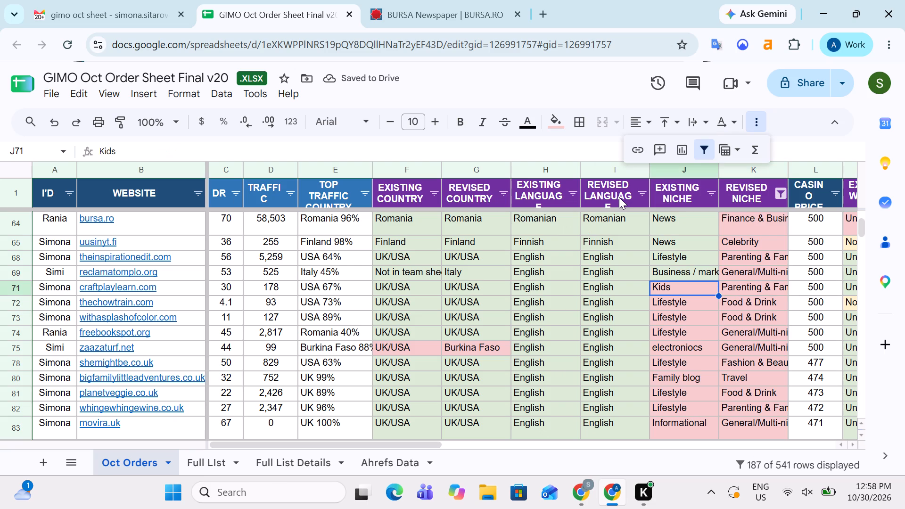
pyautogui.press('Right')
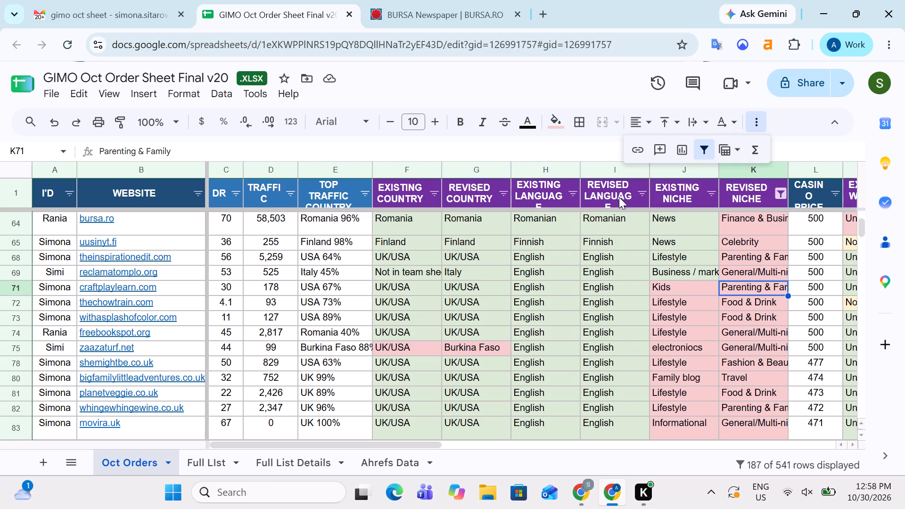
pyautogui.click(553, 116)
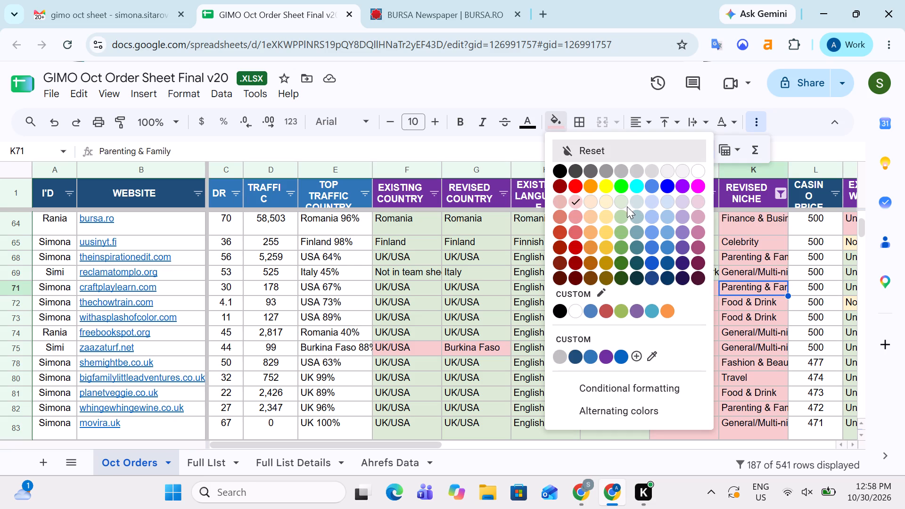
pyautogui.click(616, 200)
# Check thechowtrain.com's existing and revised niches, copy its domain and open the site in the website tab.
pyautogui.press('Down')
pyautogui.press('Right')
pyautogui.press('Left')
pyautogui.press('Left')
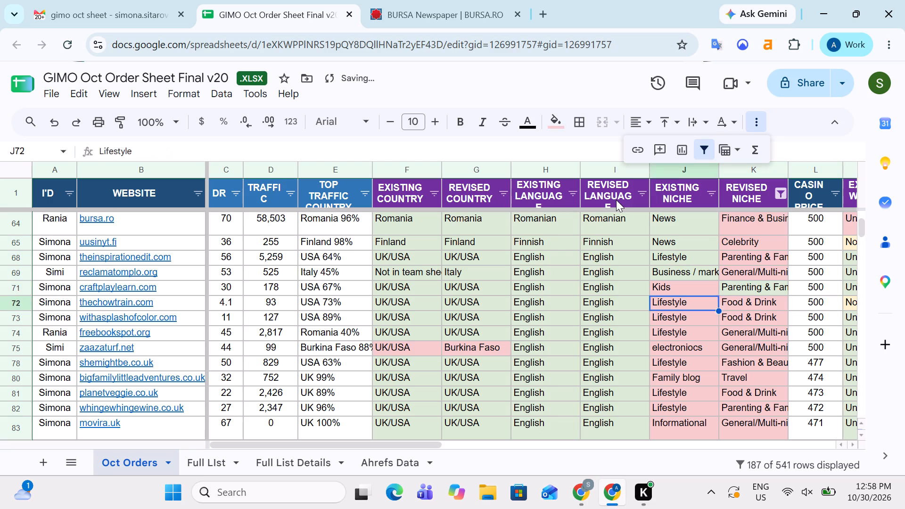
pyautogui.press('Left')
pyautogui.press('Right')
pyautogui.press('Left')
pyautogui.press('Left')
pyautogui.press('Left')
pyautogui.press('Left')
pyautogui.press('Left')
pyautogui.press('Left')
pyautogui.press('Left')
pyautogui.press('Left')
pyautogui.press('Left')
pyautogui.press('Left')
pyautogui.press('Left')
pyautogui.press('Left')
pyautogui.press('Left')
pyautogui.press('Left')
pyautogui.press('Left')
pyautogui.press('Right')
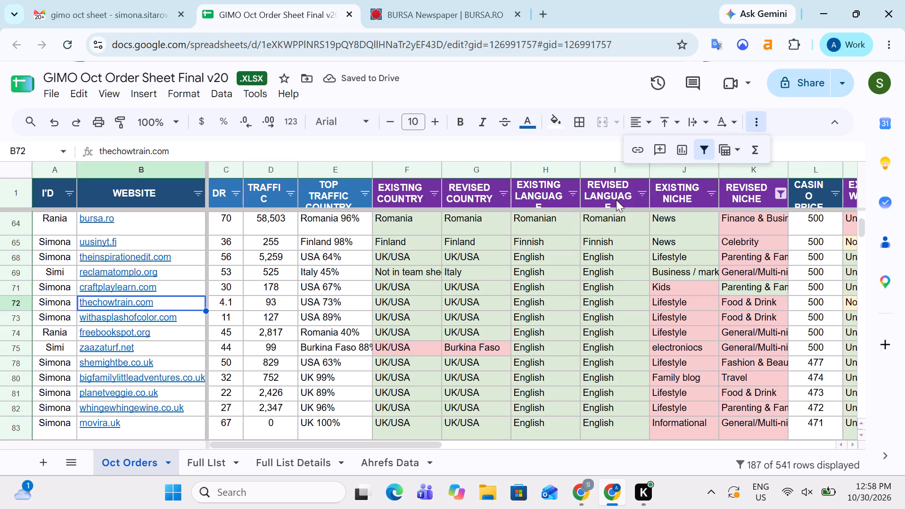
pyautogui.press('Right')
pyautogui.press('Left')
pyautogui.hotkey('ctrl', 'c')
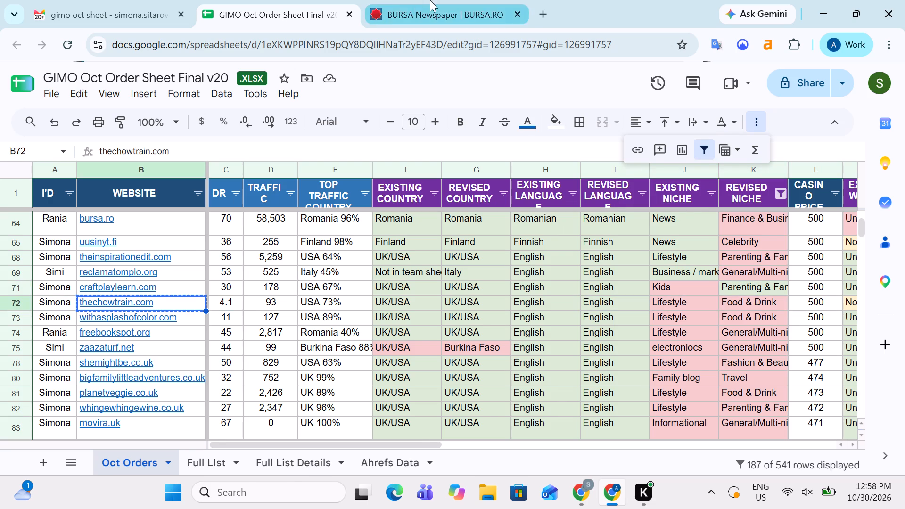
pyautogui.click(430, 0)
pyautogui.click(404, 49)
pyautogui.hotkey('ctrl', 'v')
pyautogui.press('Return')
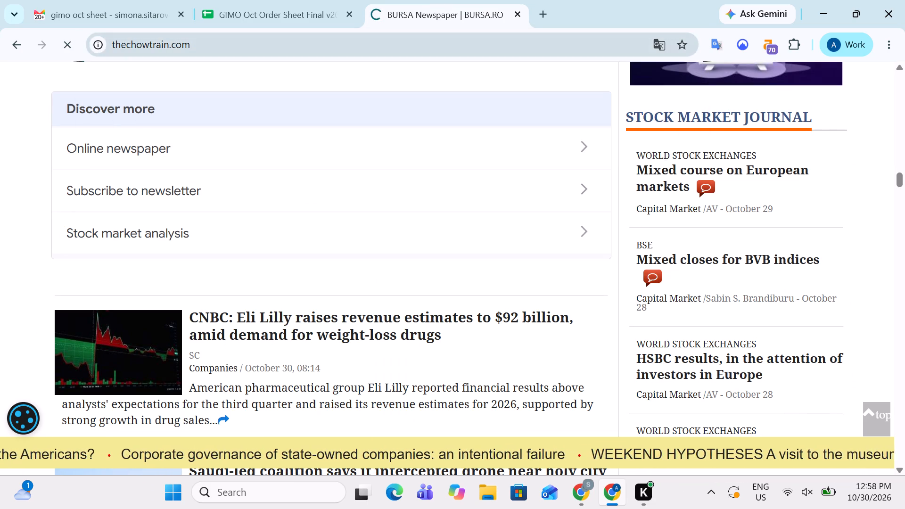
# Look through the thechowtrain.com homepage, its categories and articles, to judge whether Lifestyle or Food & Drink fits.
pyautogui.scroll(-4, 501, 322)
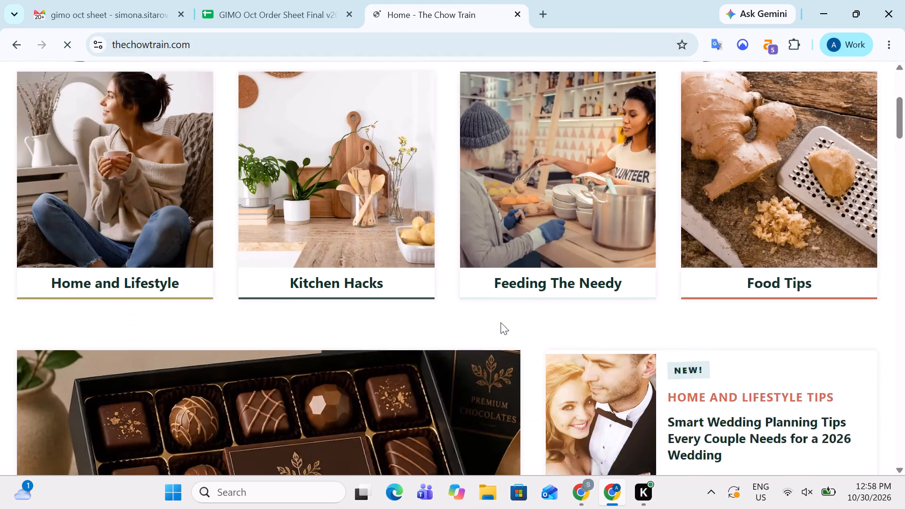
pyautogui.scroll(-12, 537, 318)
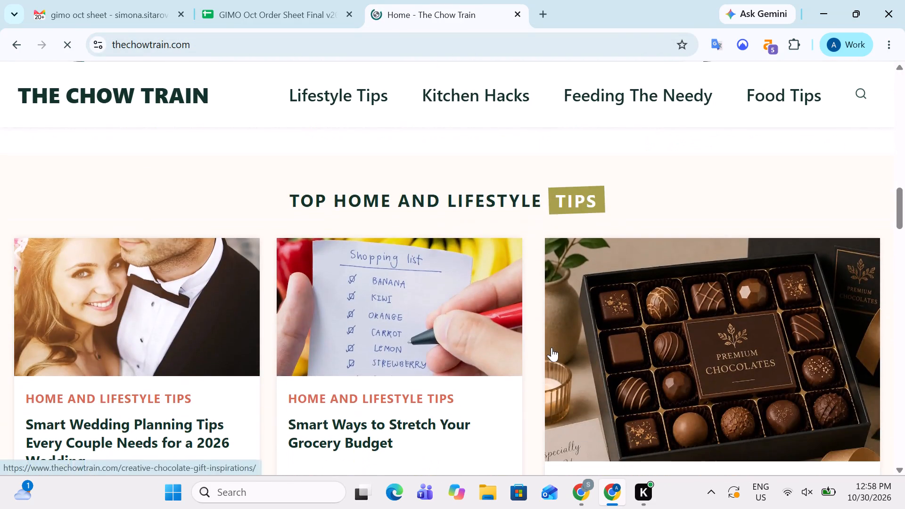
pyautogui.scroll(-5, 512, 347)
pyautogui.scroll(-10, 450, 341)
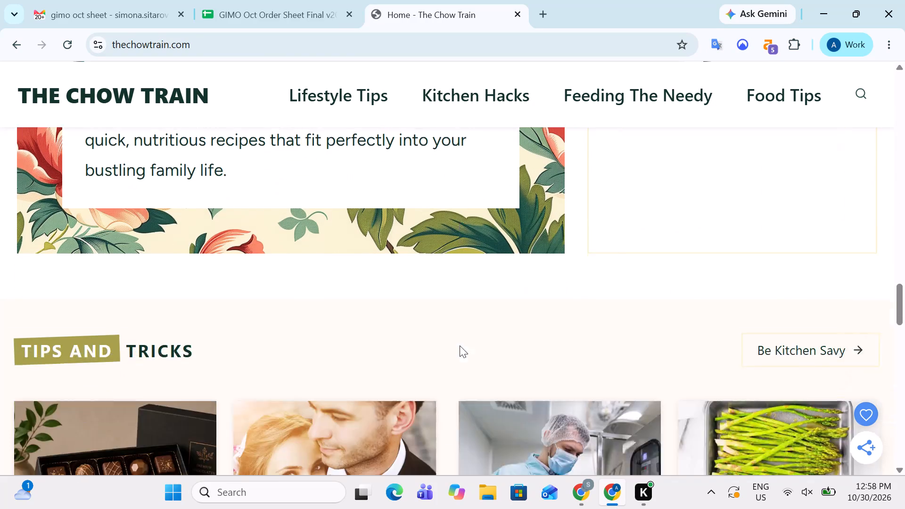
pyautogui.scroll(-11, 460, 345)
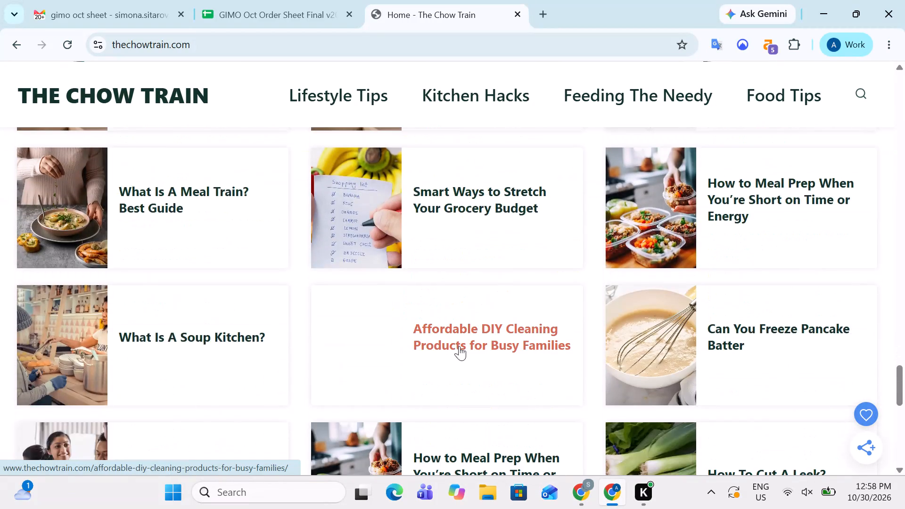
pyautogui.scroll(-11, 459, 346)
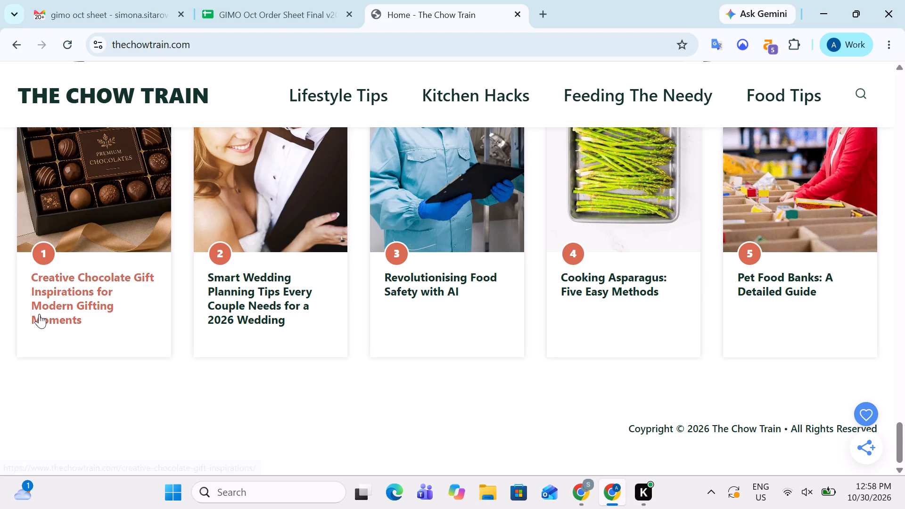
pyautogui.scroll(2, 327, 366)
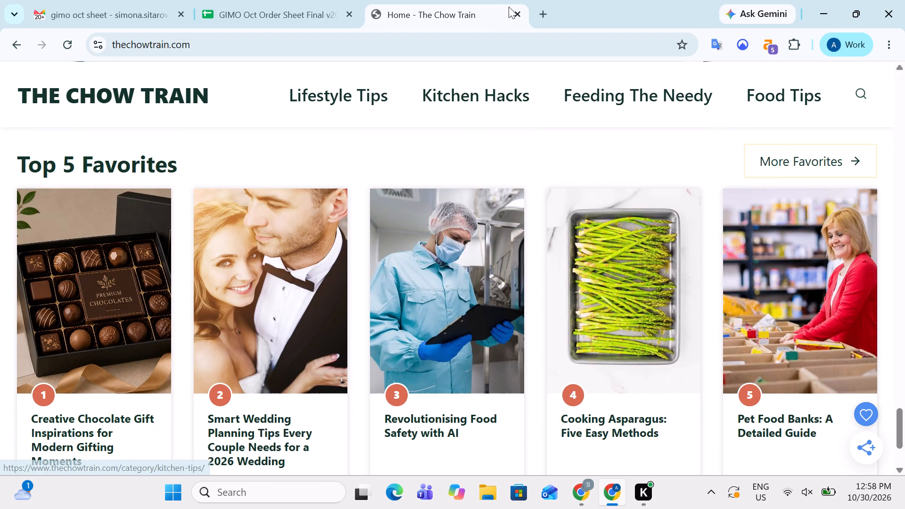
# Close the thechowtrain.com site and shade its existing niche cell in the order sheet, Lifestyle, light green.
pyautogui.click(517, 14)
pyautogui.press('Right')
pyautogui.press('Right')
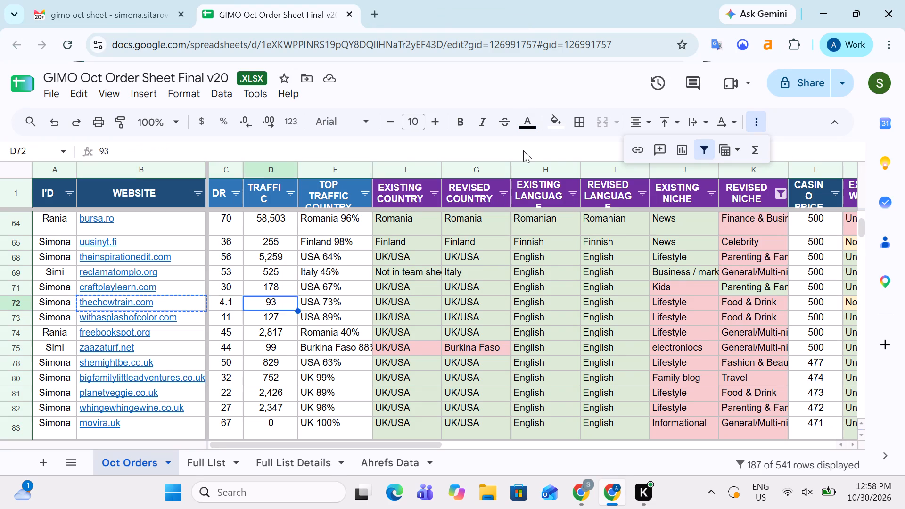
pyautogui.press('Right')
pyautogui.press('Right')
pyautogui.press('Right')
pyautogui.press('Right')
pyautogui.press('Right')
pyautogui.press('Right')
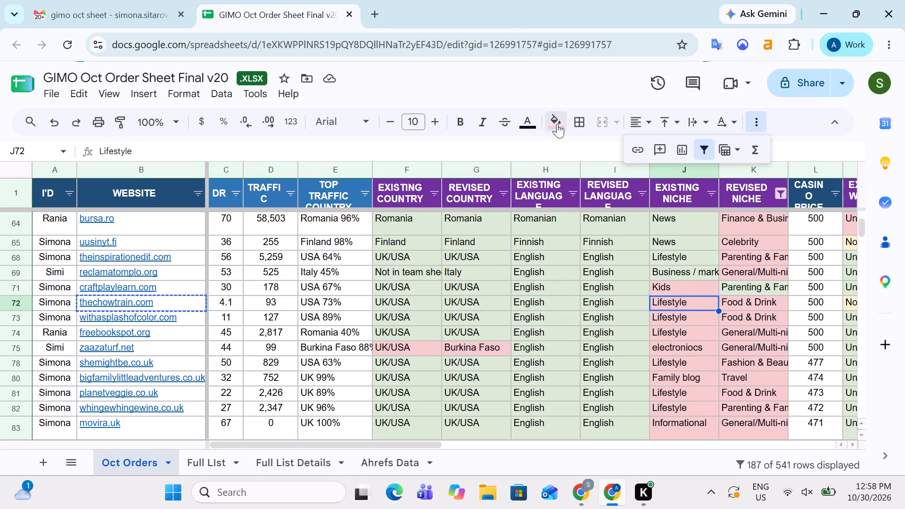
pyautogui.click(558, 123)
pyautogui.click(620, 195)
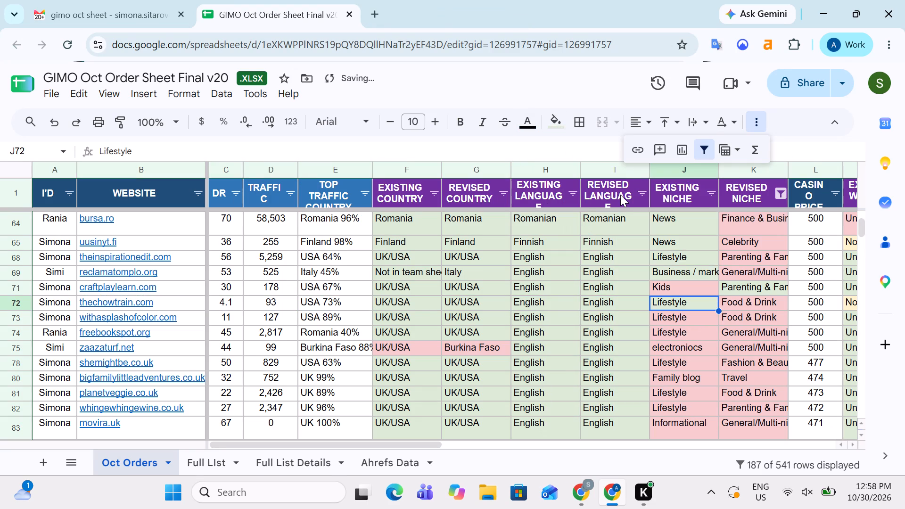
# Copy the withasplashofcolor.com domain from the order sheet and open the site in a new browser tab.
pyautogui.press('Down')
pyautogui.press('Left')
pyautogui.press('Left')
pyautogui.press('Left')
pyautogui.press('Left')
pyautogui.press('Left')
pyautogui.press('Left')
pyautogui.press('Left')
pyautogui.press('Left')
pyautogui.press('Left')
pyautogui.press('Left')
pyautogui.press('Left')
pyautogui.press('Left')
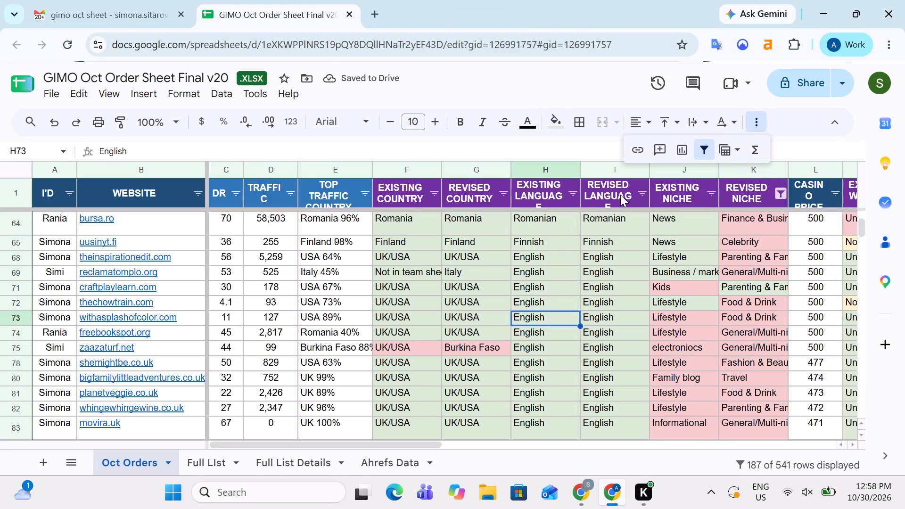
pyautogui.press('Right')
pyautogui.hotkey('ctrl', 'c')
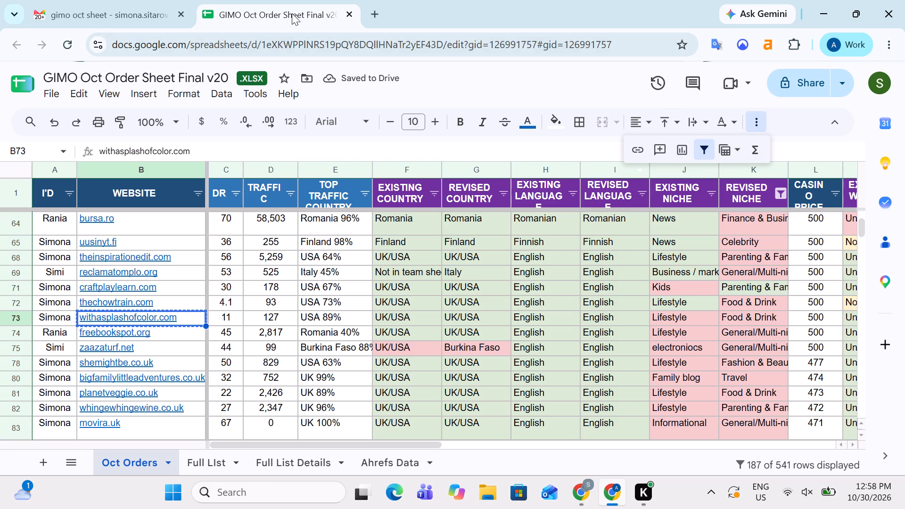
pyautogui.click(381, 5)
pyautogui.hotkey('ctrl', 'v')
pyautogui.press('Return')
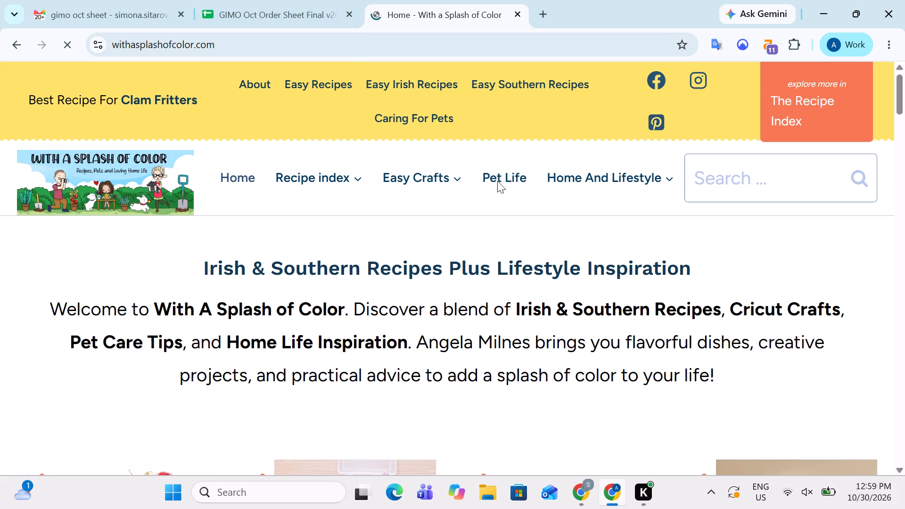
# Look through the withasplashofcolor.com homepage, its categories and latest articles, to judge whether Lifestyle or Food & Drink fits.
pyautogui.scroll(-4, 496, 195)
pyautogui.scroll(-5, 477, 232)
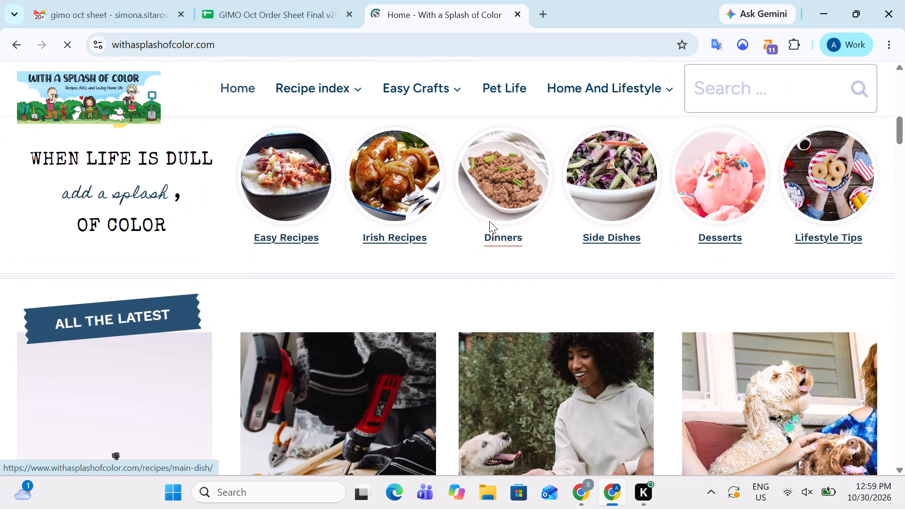
pyautogui.scroll(-4, 489, 221)
pyautogui.scroll(-17, 524, 285)
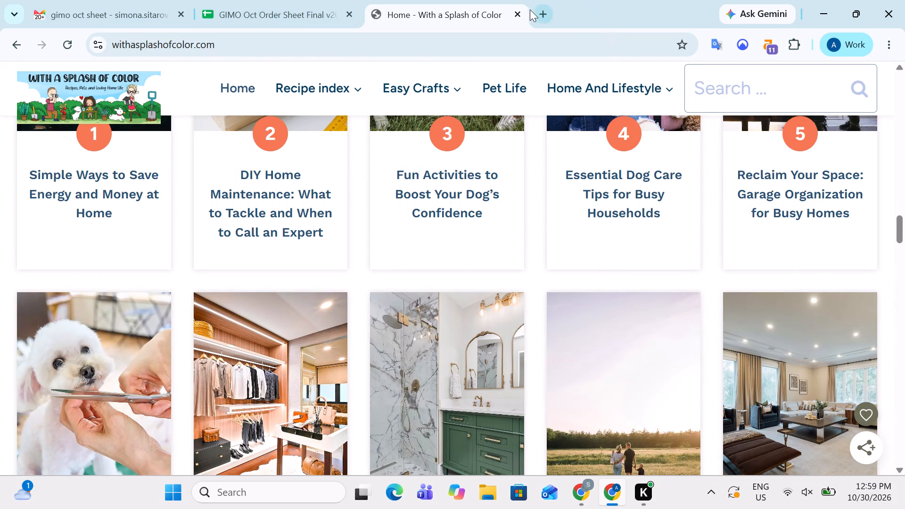
# Close the withasplashofcolor.com site and shade its existing niche cell in the order sheet, Lifestyle, light green.
pyautogui.click(513, 10)
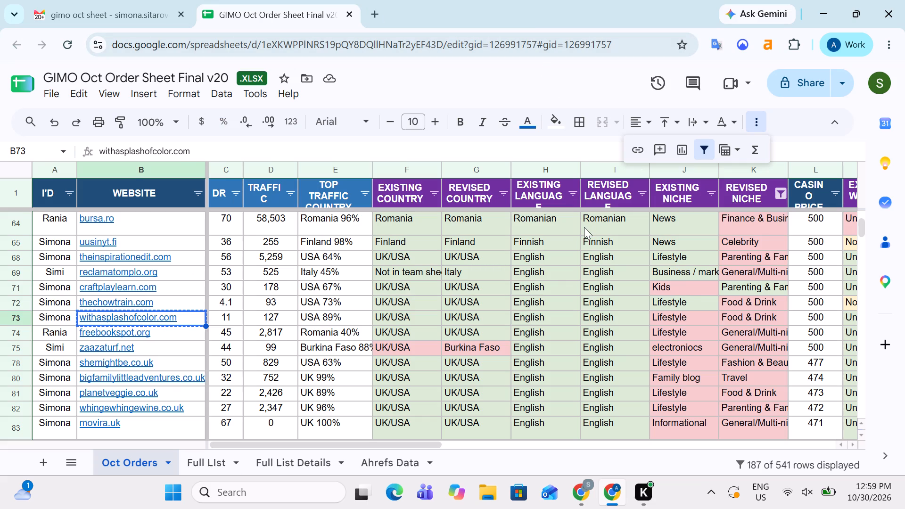
pyautogui.press('Right')
pyautogui.press('Right')
pyautogui.press('Right')
pyautogui.press('Right')
pyautogui.press('Right')
pyautogui.press('Right')
pyautogui.press('Right')
pyautogui.press('Right')
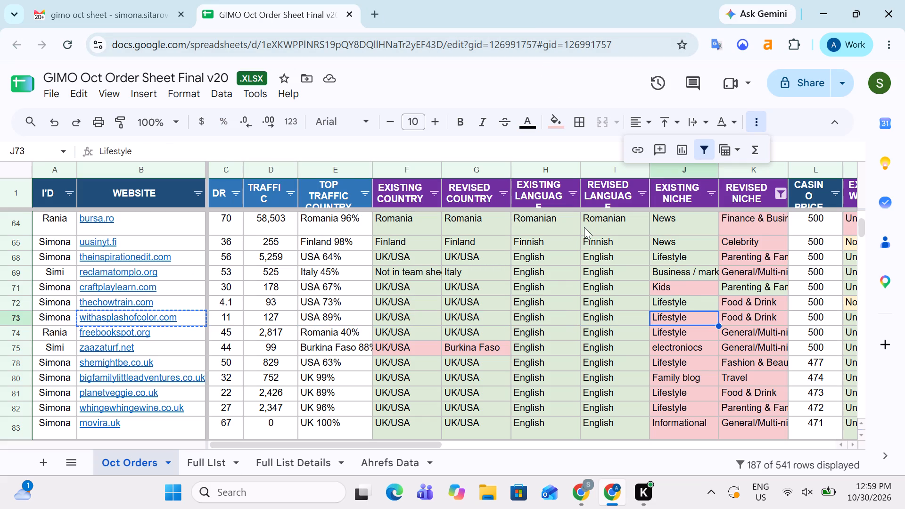
pyautogui.click(549, 127)
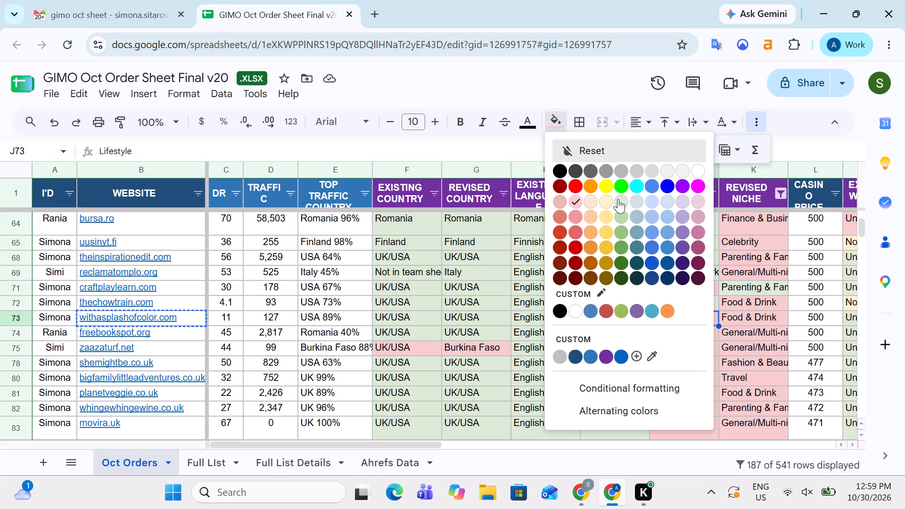
pyautogui.click(620, 199)
pyautogui.press('Down')
pyautogui.press('Right')
pyautogui.press('Left')
pyautogui.press('Left')
pyautogui.press('Left')
pyautogui.press('Left')
pyautogui.press('Left')
pyautogui.press('Left')
pyautogui.press('Left')
pyautogui.press('Left')
pyautogui.press('Left')
pyautogui.press('Left')
pyautogui.press('Left')
pyautogui.press('Left')
pyautogui.press('Left')
pyautogui.press('Left')
pyautogui.press('Left')
pyautogui.press('Left')
pyautogui.press('Left')
pyautogui.press('Left')
pyautogui.press('Left')
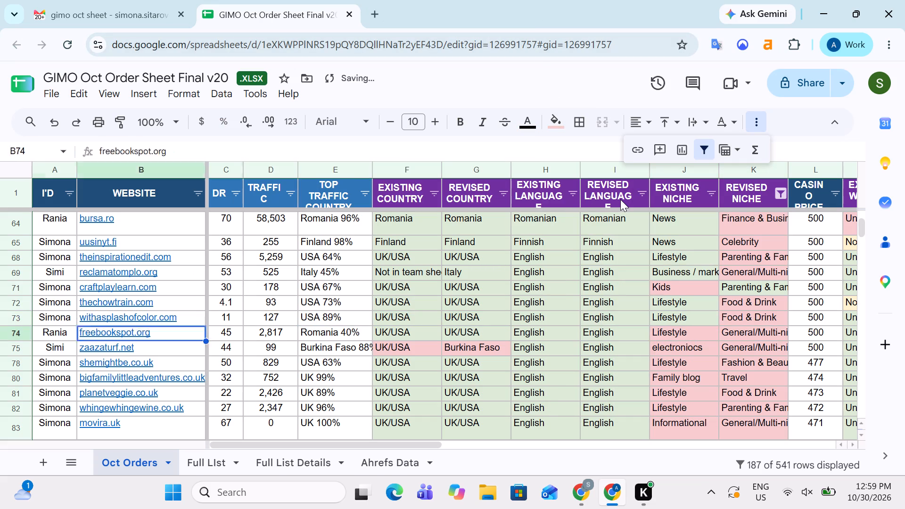
pyautogui.press('Right')
pyautogui.hotkey('ctrl', 'c')
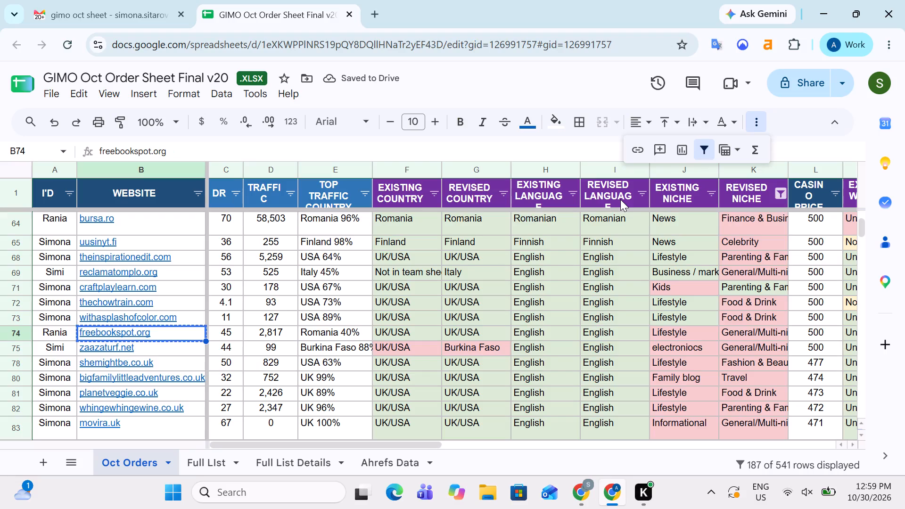
pyautogui.click(378, 14)
pyautogui.hotkey('ctrl', 'v')
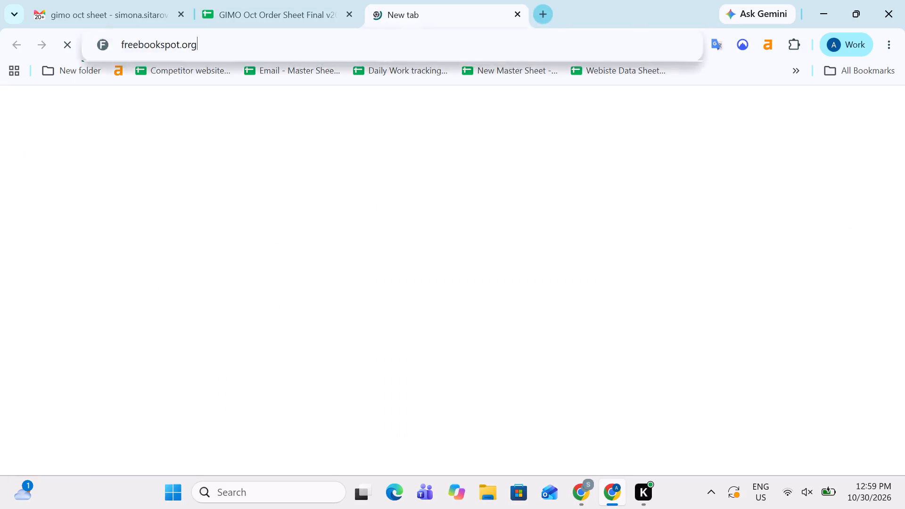
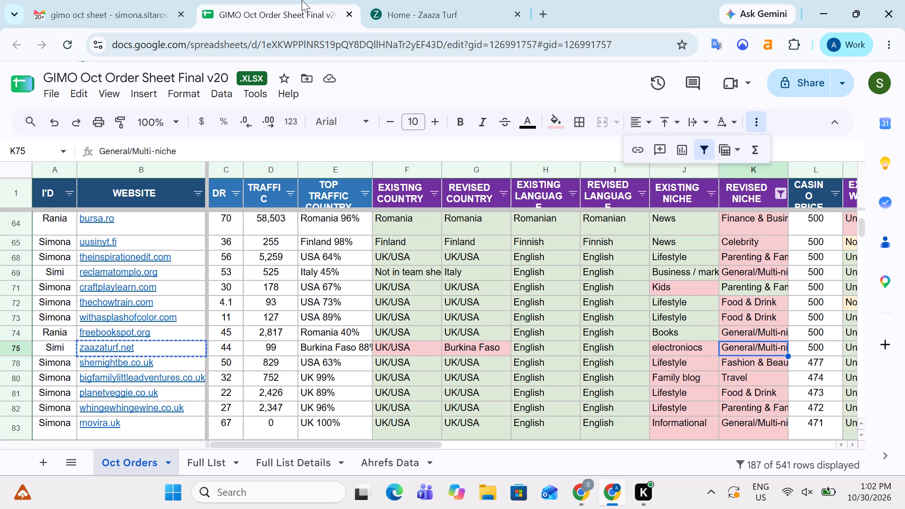
pyautogui.click(549, 124)
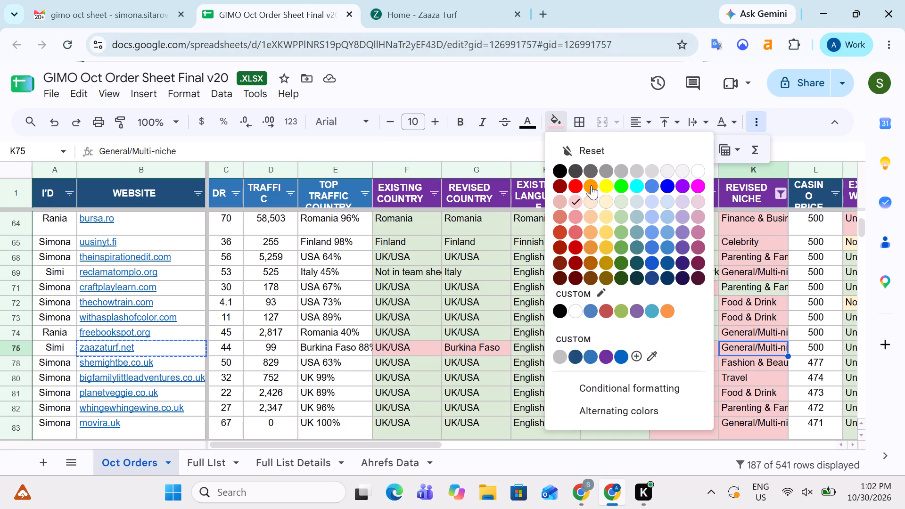
pyautogui.click(623, 201)
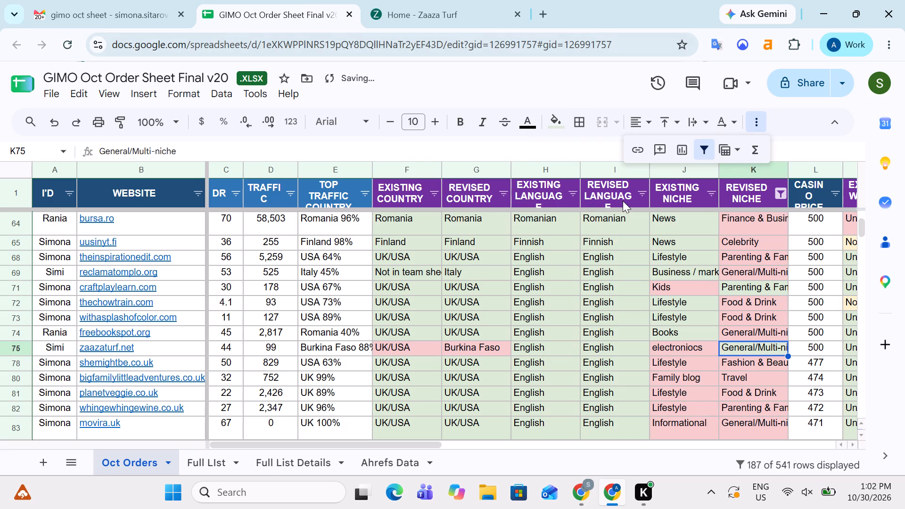
# Compare shemightbe.co.uk's existing and revised niches and shade its existing niche cell light green.
pyautogui.press('Down')
pyautogui.press('Right')
pyautogui.press('Left')
pyautogui.press('Left')
pyautogui.press('Right')
pyautogui.press('Left')
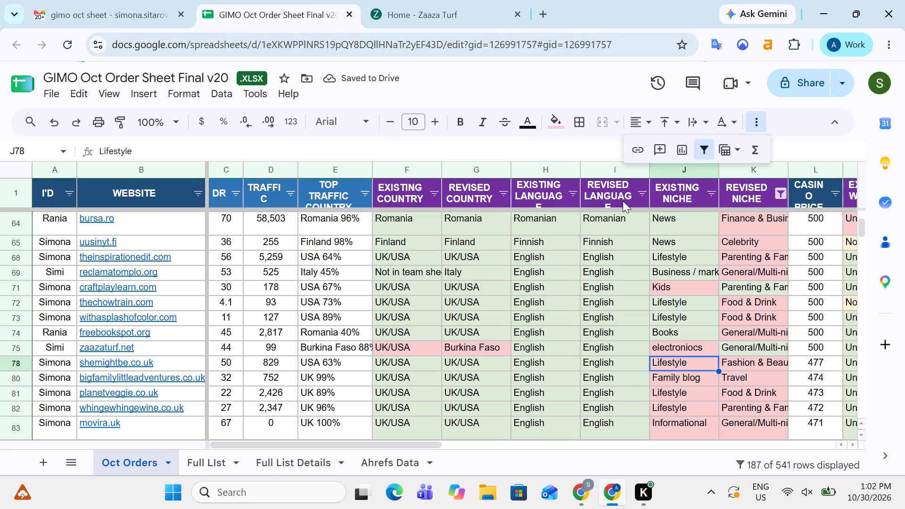
pyautogui.click(546, 119)
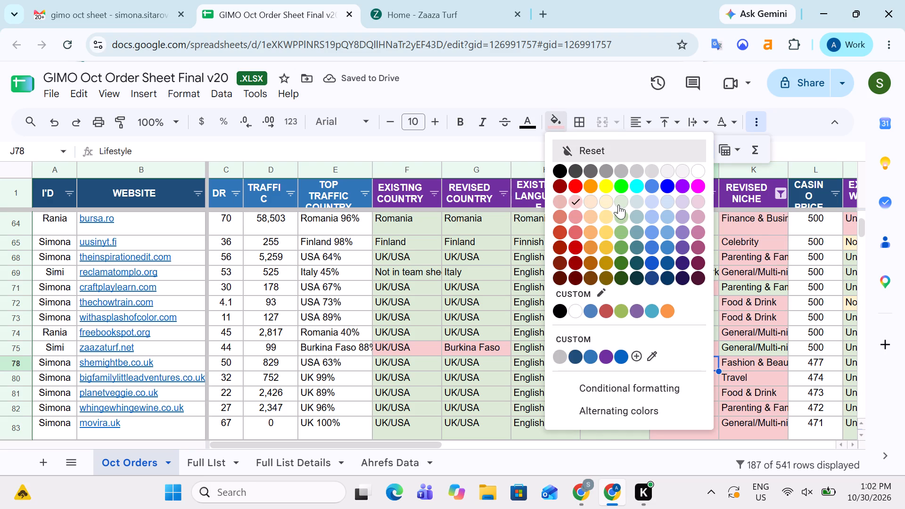
pyautogui.click(618, 205)
# Compare bigfamilylittleadventures.co.uk's existing and revised niches and shade its existing niche cell light green.
pyautogui.press('Down')
pyautogui.press('Right')
pyautogui.press('Left')
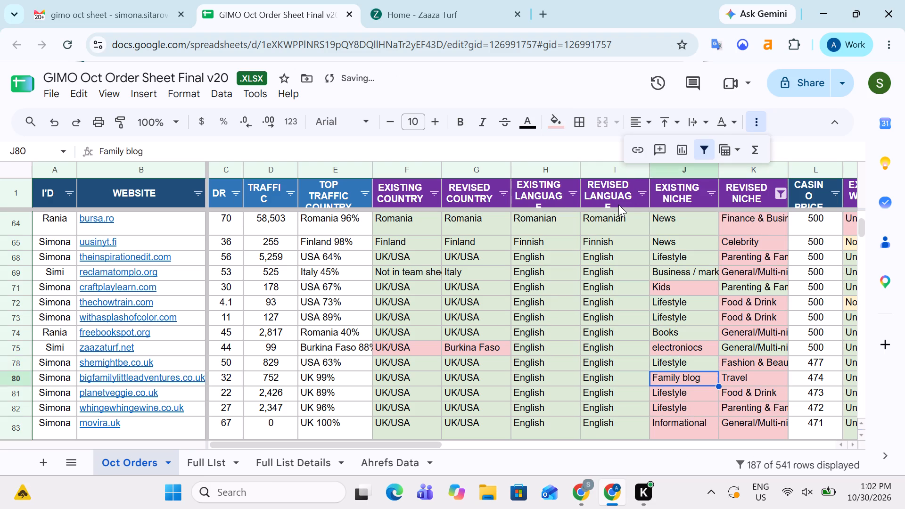
pyautogui.press('Right')
pyautogui.press('Left')
pyautogui.press('Left')
pyautogui.press('Left')
pyautogui.press('Left')
pyautogui.press('Left')
pyautogui.press('Left')
pyautogui.press('Left')
pyautogui.press('Left')
pyautogui.press('Left')
pyautogui.press('Left')
pyautogui.press('Left')
pyautogui.press('Left')
pyautogui.press('Left')
pyautogui.press('Left')
pyautogui.press('Left')
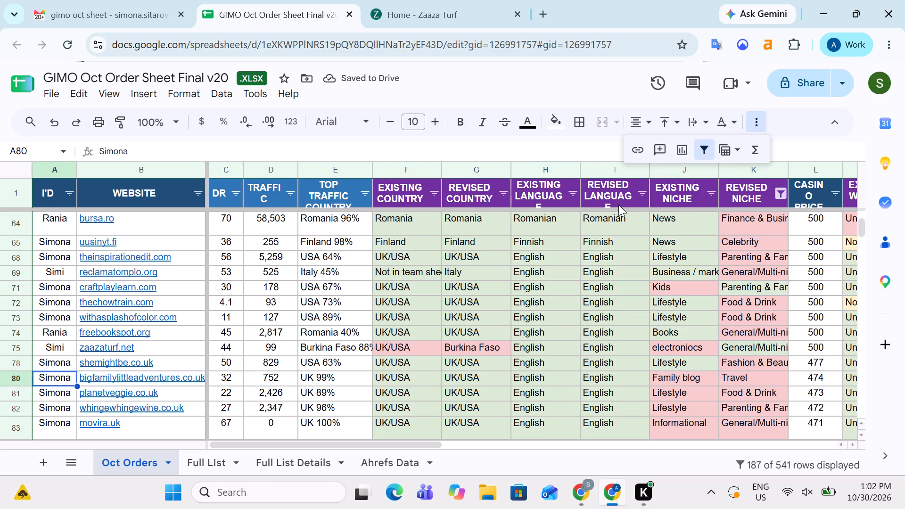
pyautogui.press('Right')
pyautogui.press('Right')
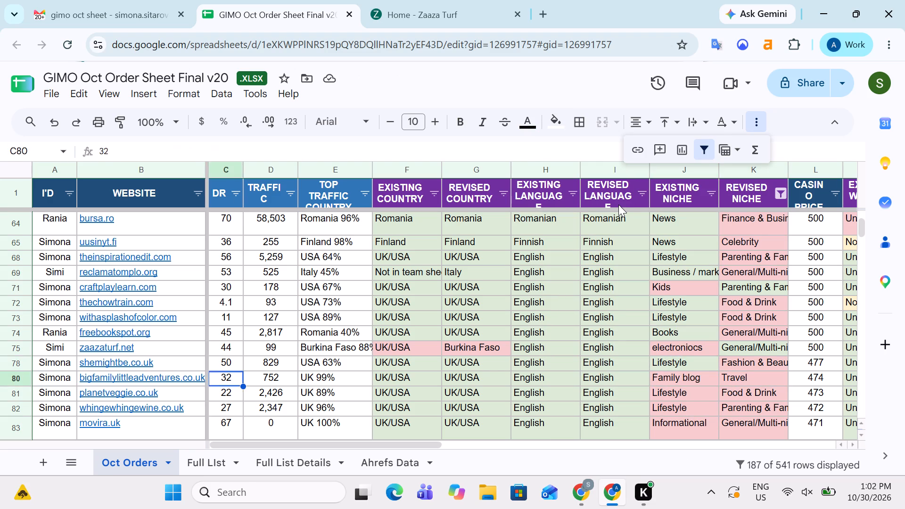
pyautogui.press('Right')
pyautogui.press('Right')
pyautogui.press('Right')
pyautogui.press('Right')
pyautogui.press('Right')
pyautogui.press('Right')
pyautogui.press('Right')
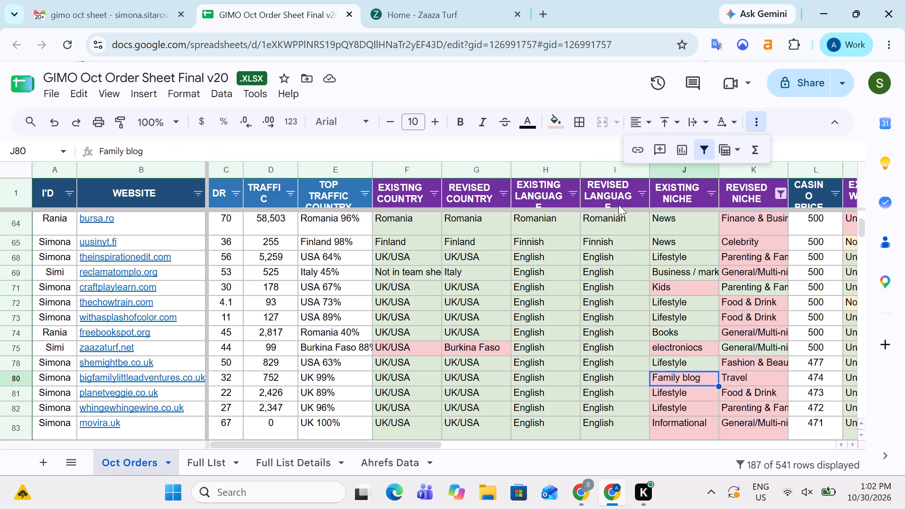
pyautogui.click(560, 118)
pyautogui.click(617, 197)
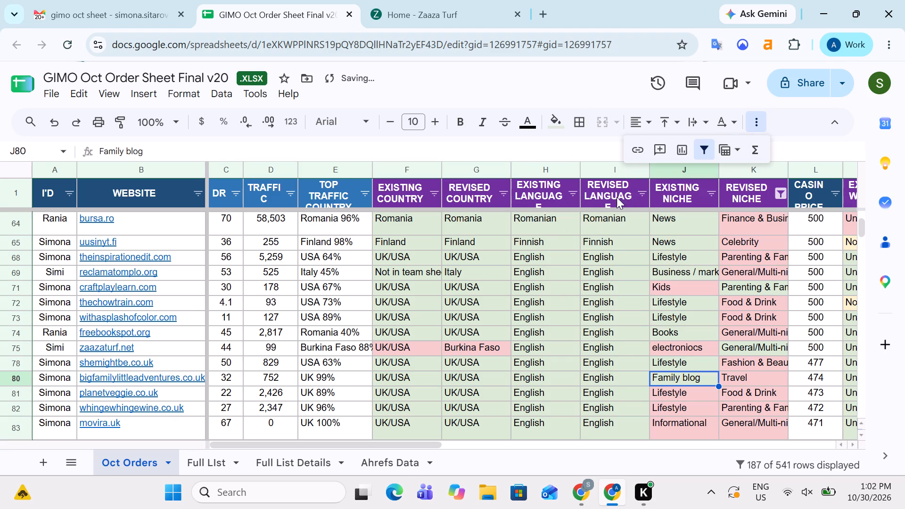
# Open planetveggie.co.uk from the order sheet and look through its homepage posts to judge the site's niche.
pyautogui.press('Down')
pyautogui.press('Right')
pyautogui.press('Left')
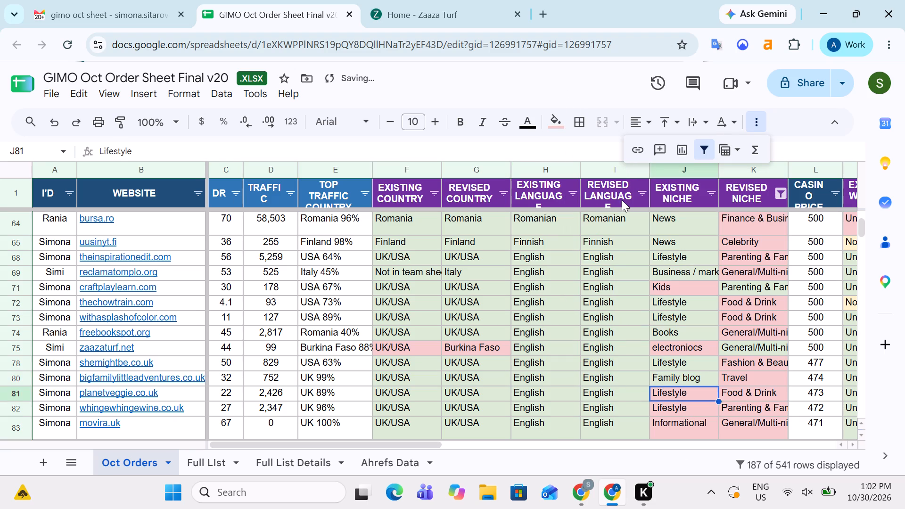
pyautogui.press('Left')
pyautogui.press('Left')
pyautogui.press('Left')
pyautogui.press('Left')
pyautogui.press('Left')
pyautogui.press('Left')
pyautogui.press('Left')
pyautogui.press('Left')
pyautogui.press('Left')
pyautogui.press('Left')
pyautogui.press('Left')
pyautogui.press('Left')
pyautogui.press('Right')
pyautogui.hotkey('ctrl', 'c')
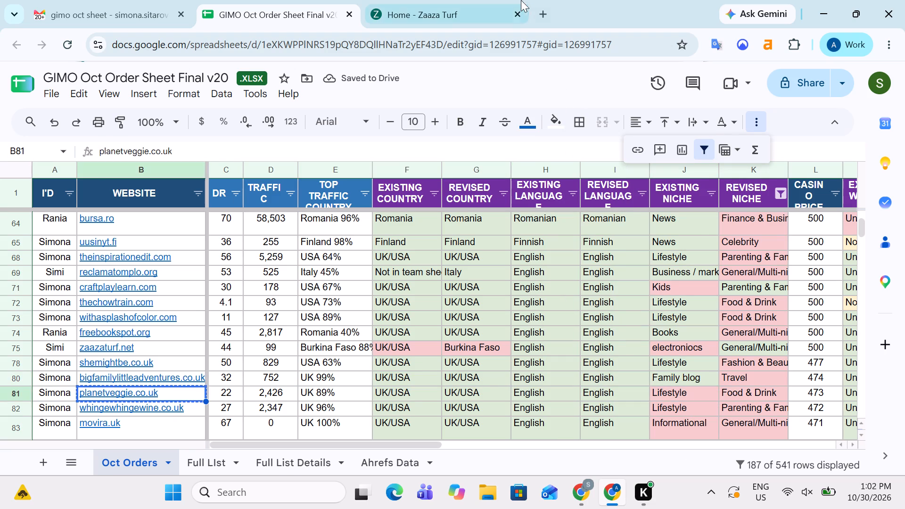
pyautogui.click(451, 0)
pyautogui.click(445, 37)
pyautogui.hotkey('ctrl', 'v')
pyautogui.press('Return')
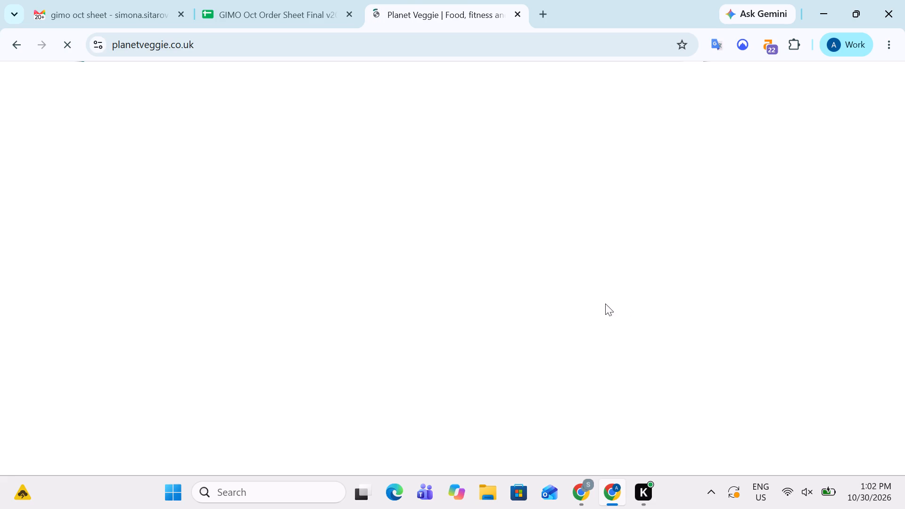
pyautogui.scroll(-6, 533, 277)
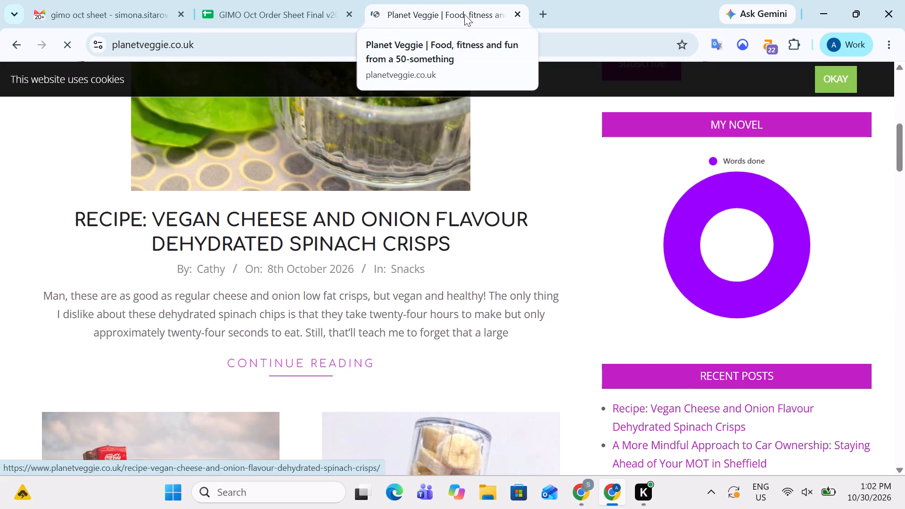
pyautogui.scroll(-6, 613, 383)
pyautogui.scroll(-14, 546, 313)
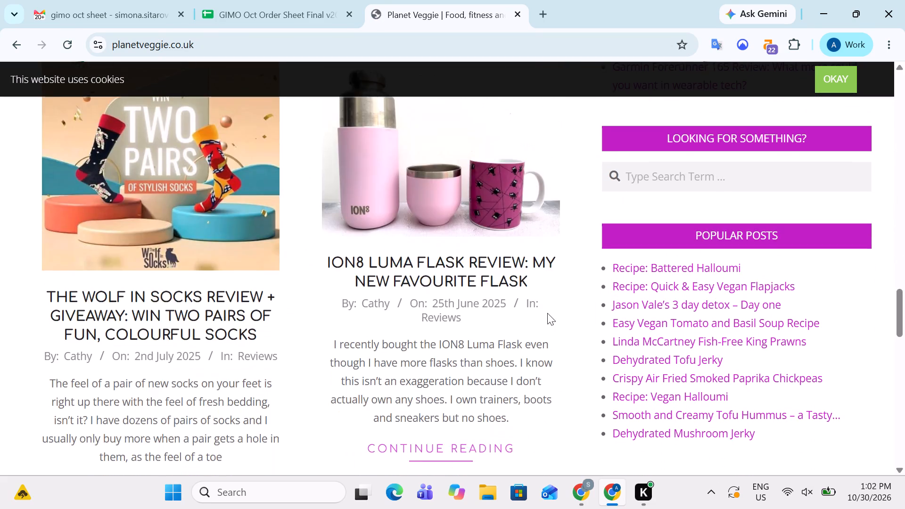
pyautogui.scroll(-15, 547, 313)
pyautogui.scroll(-8, 547, 313)
pyautogui.scroll(7, 545, 312)
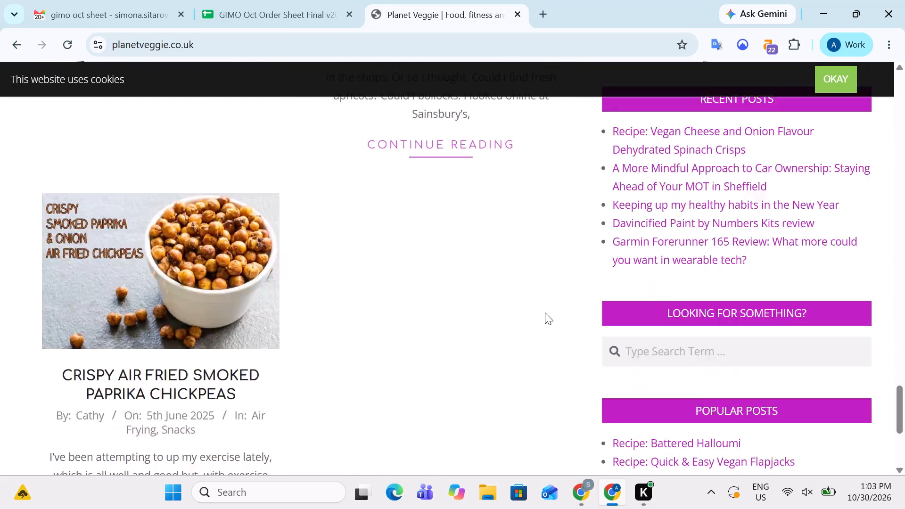
pyautogui.scroll(20, 545, 312)
pyautogui.scroll(9, 545, 312)
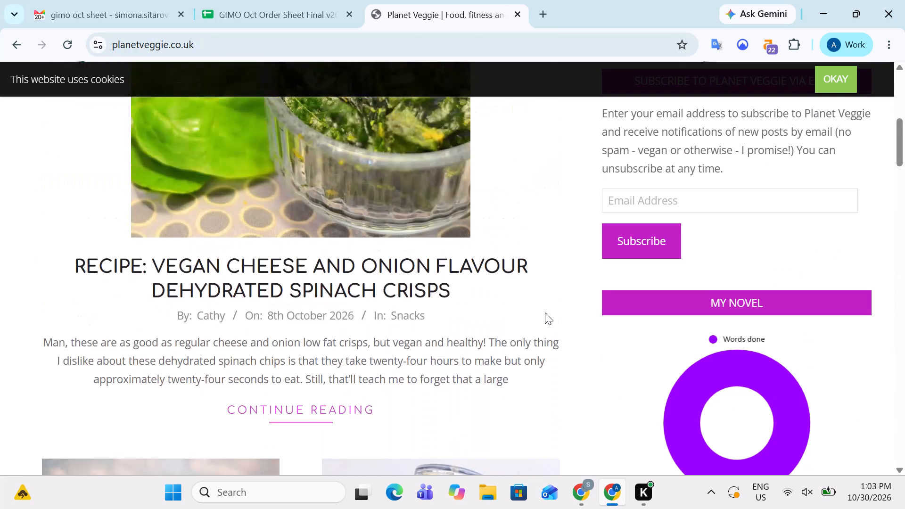
pyautogui.scroll(11, 545, 312)
# Return to the October order sheet, recheck planetveggie.co.uk's niches against its homepage, and shade its revised niche cell light green.
pyautogui.click(295, 0)
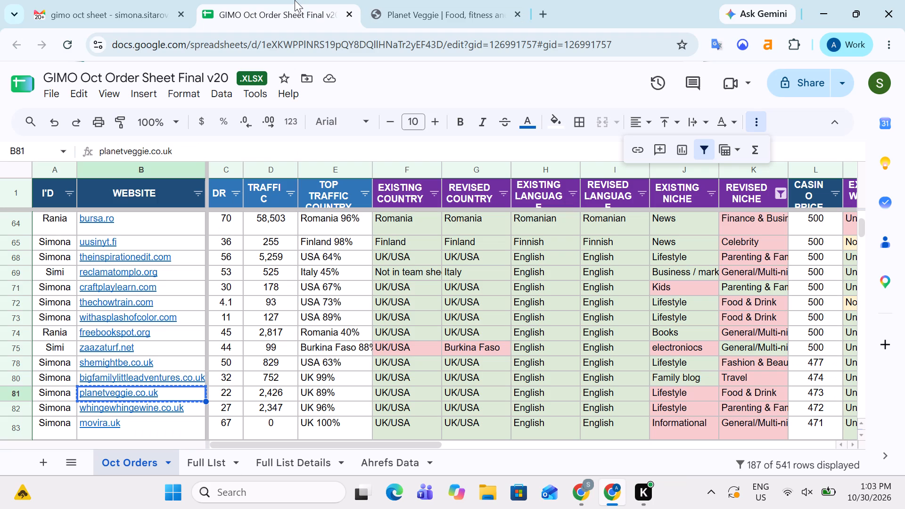
pyautogui.press('Right')
pyautogui.press('Right')
pyautogui.press('Right')
pyautogui.press('Right')
pyautogui.press('Right')
pyautogui.press('Right')
pyautogui.press('Right')
pyautogui.press('Right')
pyautogui.press('Right')
pyautogui.press('Left')
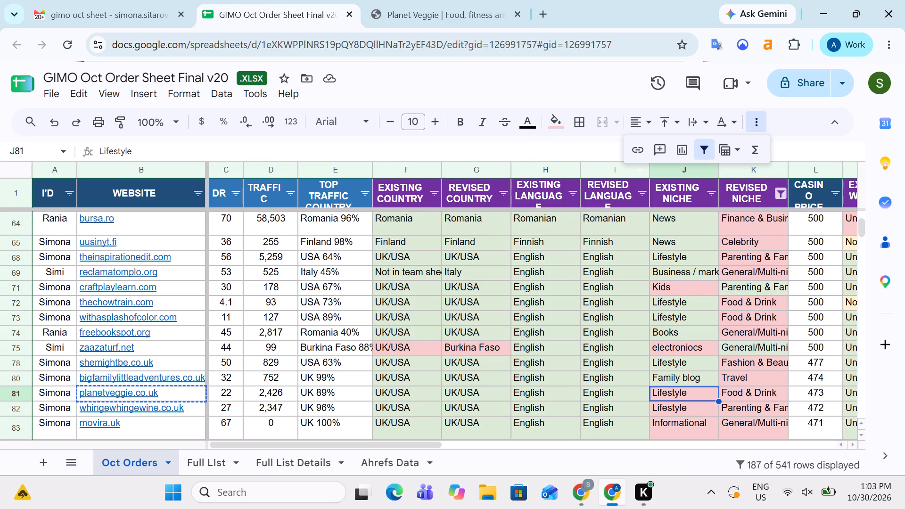
pyautogui.click(430, 0)
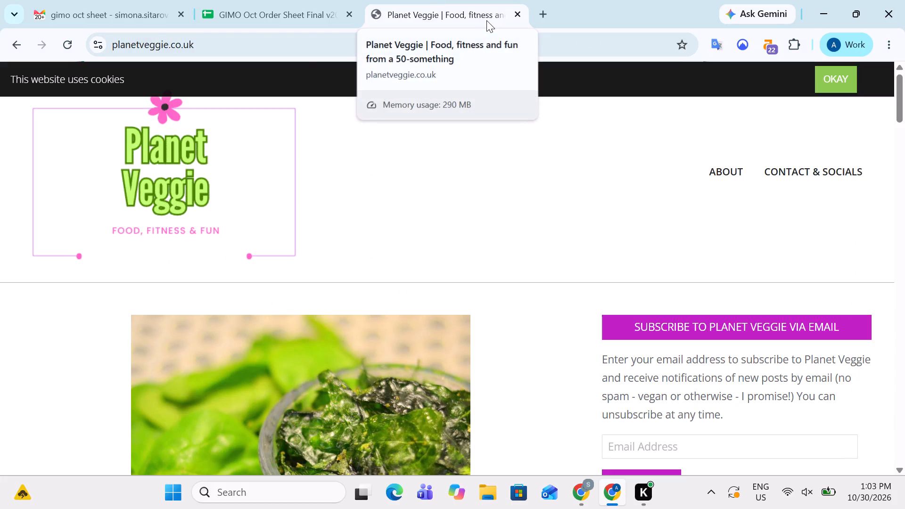
pyautogui.click(254, 1)
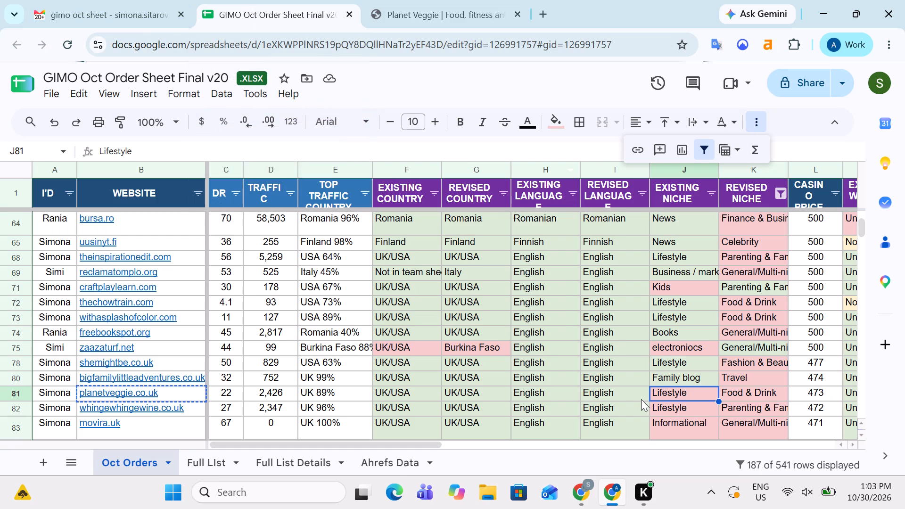
pyautogui.press('Right')
pyautogui.scroll(1, 641, 399)
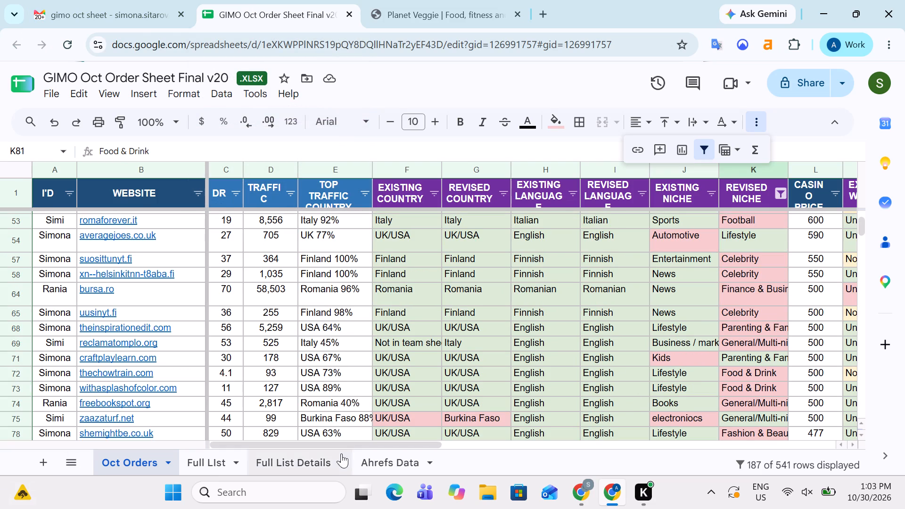
pyautogui.scroll(-3, 779, 413)
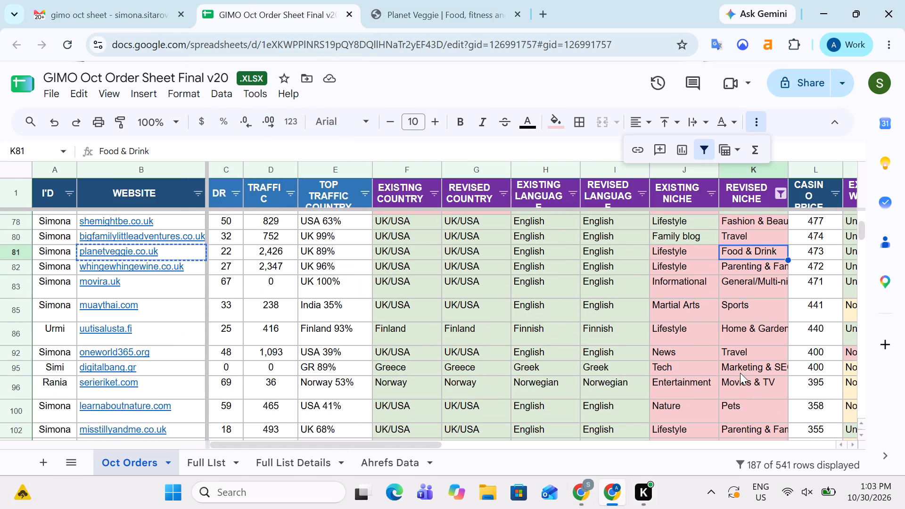
pyautogui.click(548, 123)
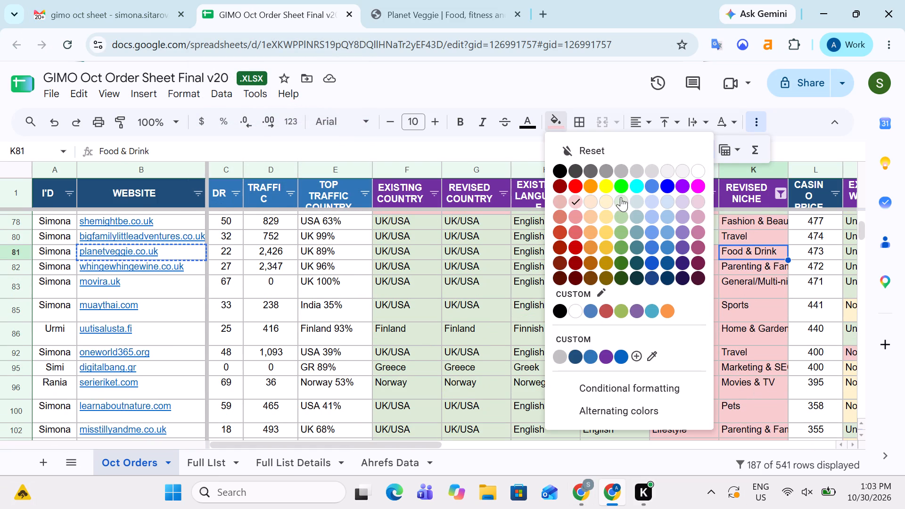
pyautogui.click(621, 197)
# Compare whingewhingewine.co.uk's existing and revised niches and shade its existing niche cell light green.
pyautogui.press('Down')
pyautogui.press('Left')
pyautogui.press('Right')
pyautogui.press('Left')
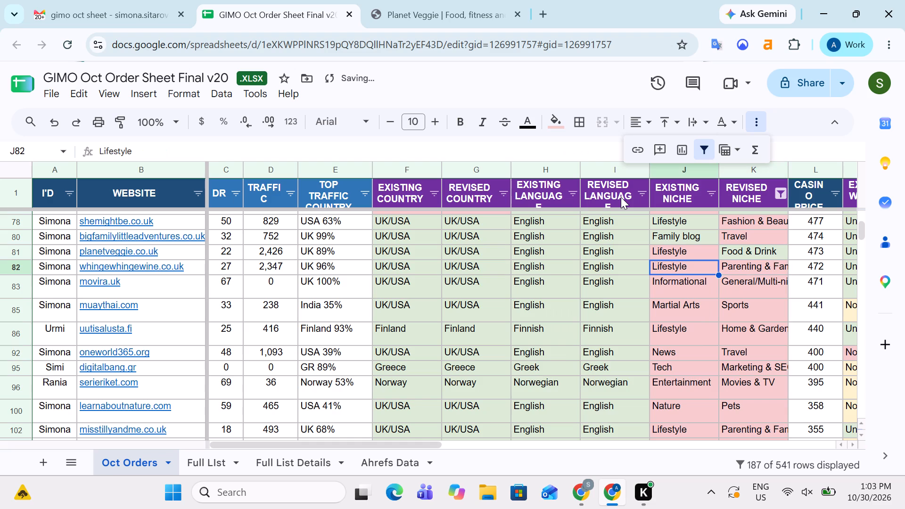
pyautogui.click(558, 117)
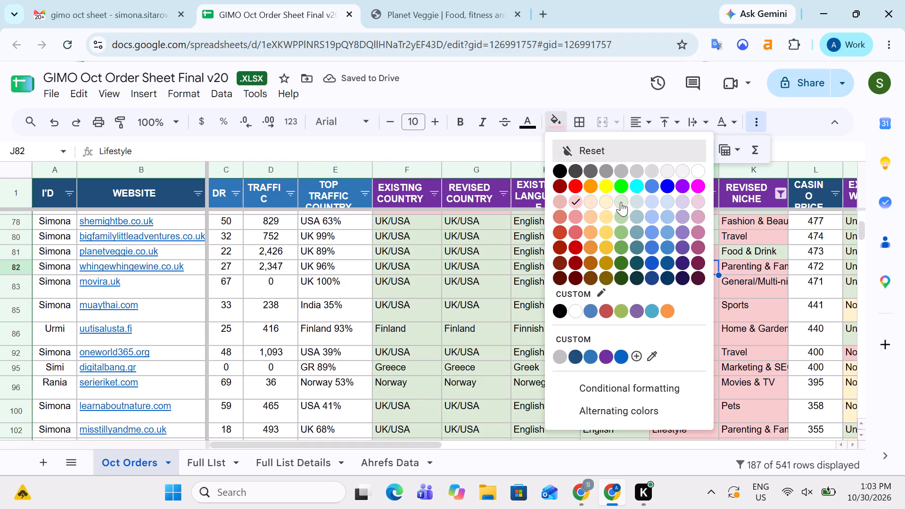
pyautogui.click(621, 202)
# Compare movira.uk's existing and revised niches and shade its existing niche cell light green.
pyautogui.press('Down')
pyautogui.press('Right')
pyautogui.press('Left')
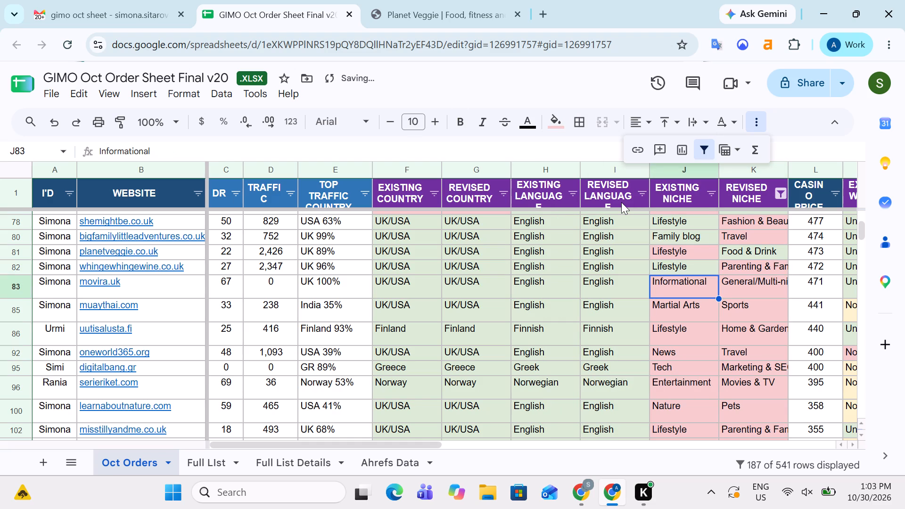
pyautogui.click(560, 129)
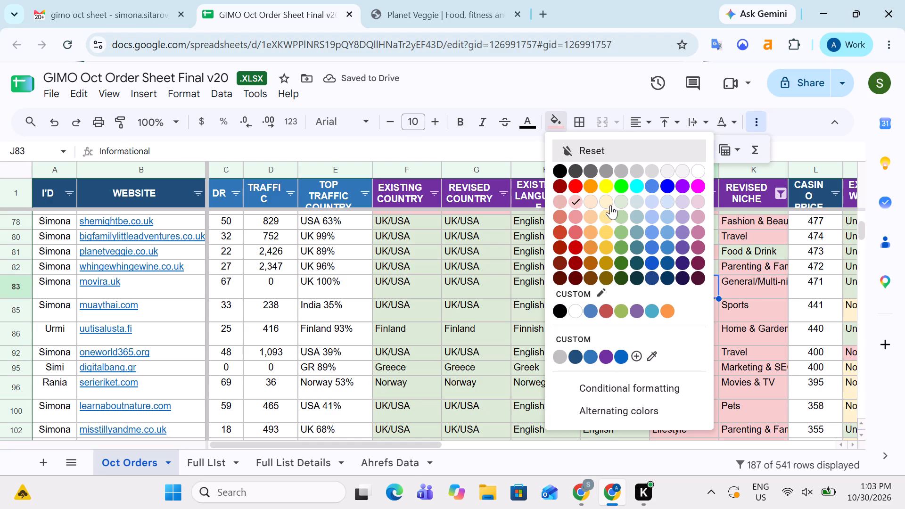
pyautogui.click(617, 203)
# Recheck movira.uk's existing niche against its revised niche in the order sheet.
pyautogui.press('Down')
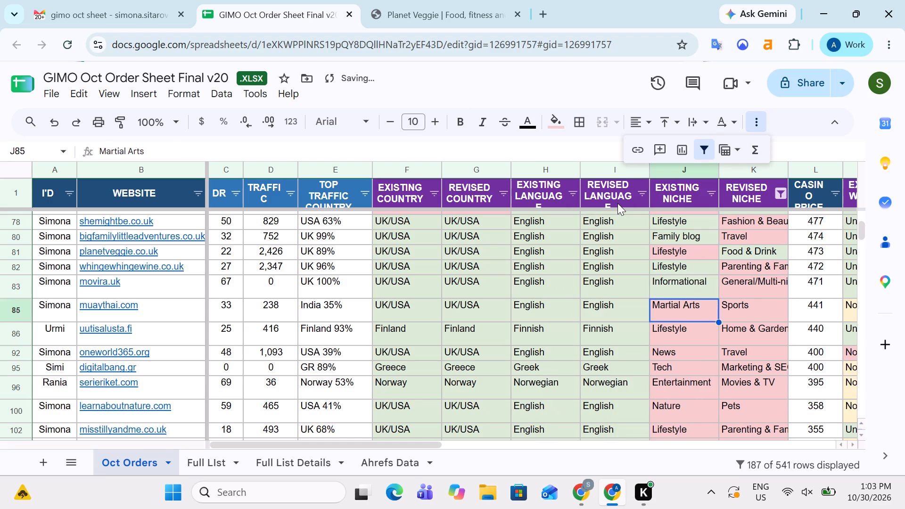
pyautogui.press('Up')
pyautogui.press('Right')
pyautogui.press('Left')
pyautogui.press('Right')
pyautogui.press('Down')
pyautogui.press('Left')
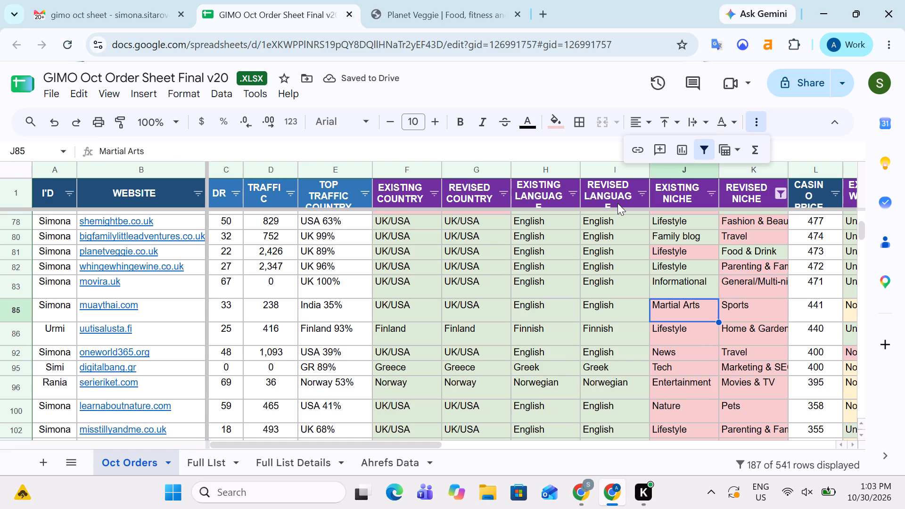
pyautogui.press('Up')
pyautogui.press('Right')
pyautogui.press('Left')
pyautogui.press('Right')
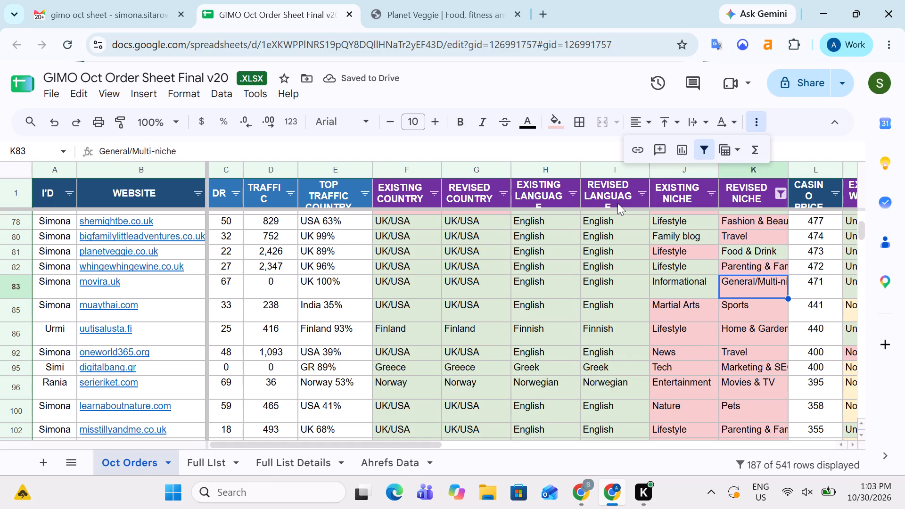
pyautogui.press('Left')
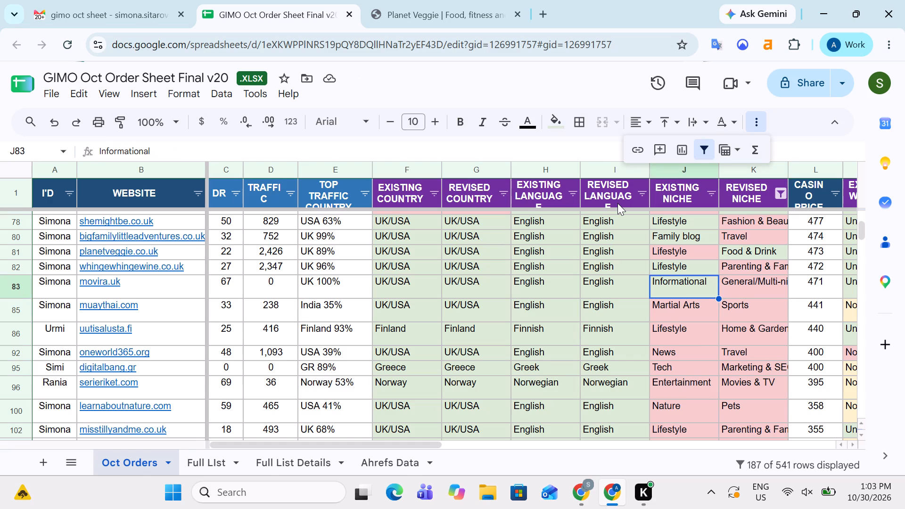
pyautogui.press('Right')
pyautogui.press('Left')
pyautogui.press('Right')
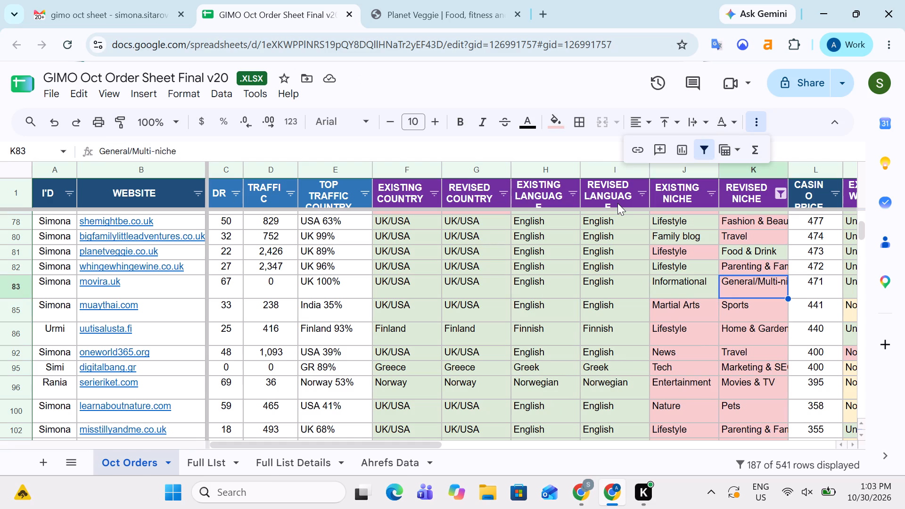
# Compare muaythai.com's existing and revised niches in the order sheet.
pyautogui.press('Down')
pyautogui.press('Left')
pyautogui.press('Right')
pyautogui.press('Left')
pyautogui.press('Right')
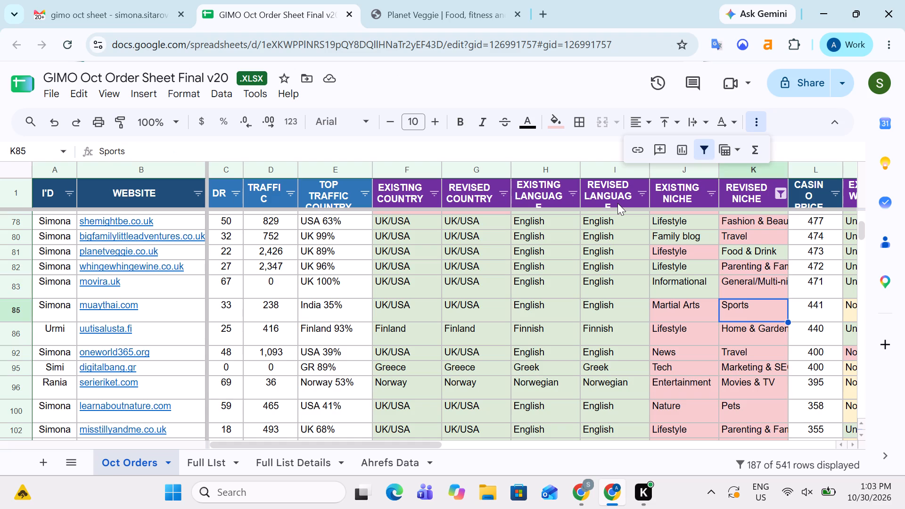
pyautogui.press('Left')
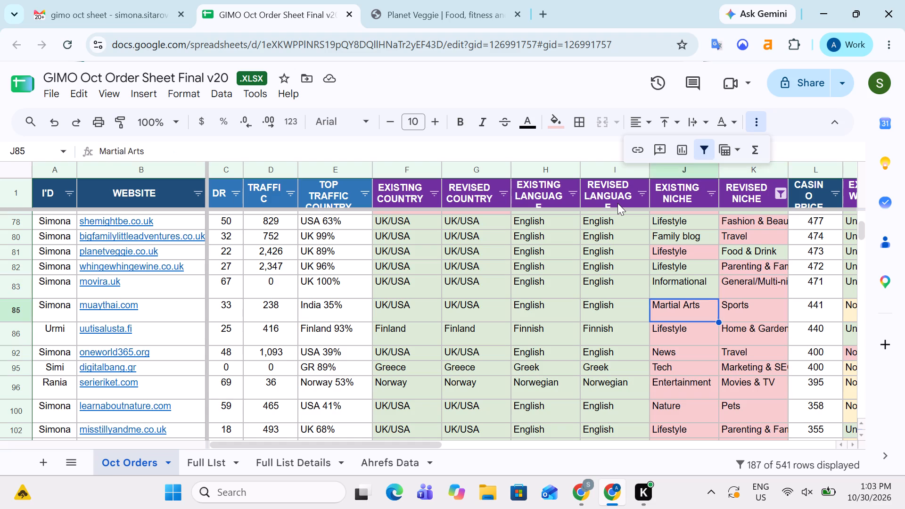
pyautogui.press('Right')
pyautogui.press('Left')
pyautogui.press('Right')
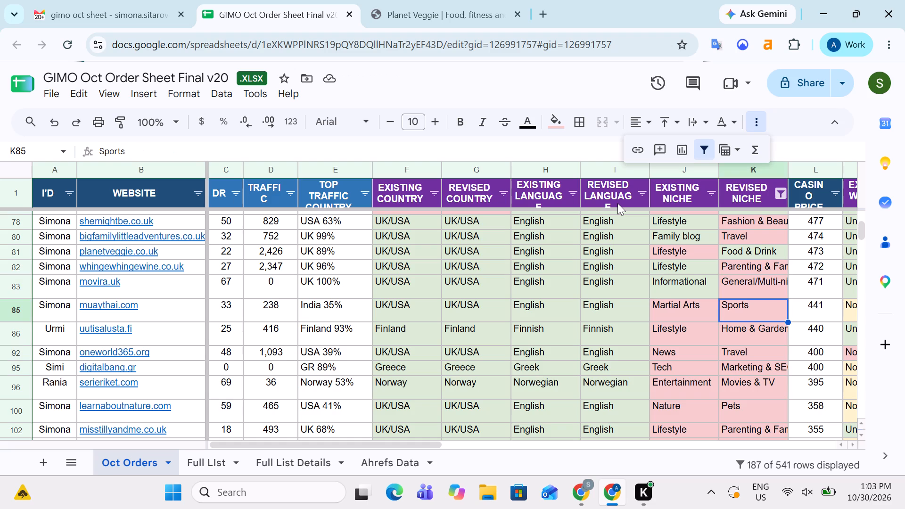
# Open muaythai.com and review its homepage content to judge between the Martial Arts and Sports niches.
pyautogui.click(699, 309)
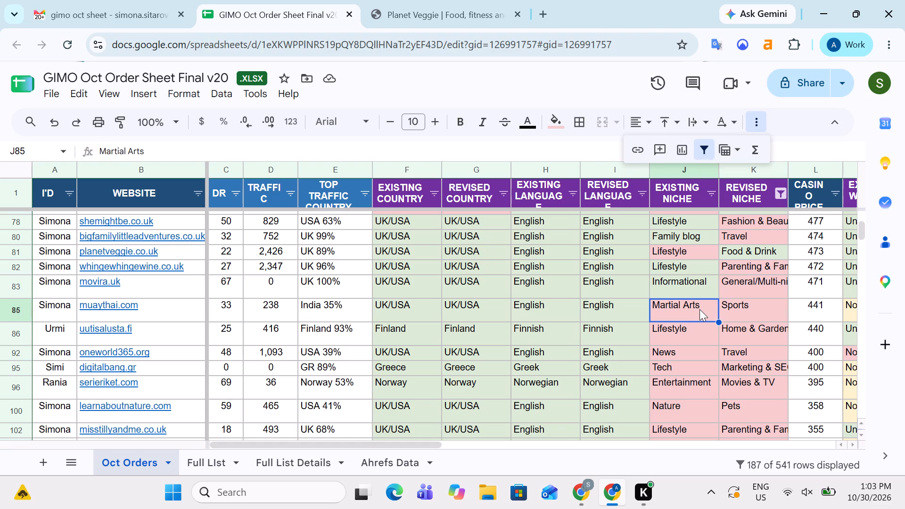
pyautogui.press('Left')
pyautogui.press('Left')
pyautogui.press('Left')
pyautogui.press('Left')
pyautogui.press('Left')
pyautogui.press('Left')
pyautogui.press('Left')
pyautogui.press('Left')
pyautogui.press('Left')
pyautogui.press('Left')
pyautogui.press('Left')
pyautogui.press('Left')
pyautogui.press('Left')
pyautogui.press('Left')
pyautogui.press('Left')
pyautogui.press('Left')
pyautogui.press('Left')
pyautogui.press('Right')
pyautogui.press('Right')
pyautogui.press('Left')
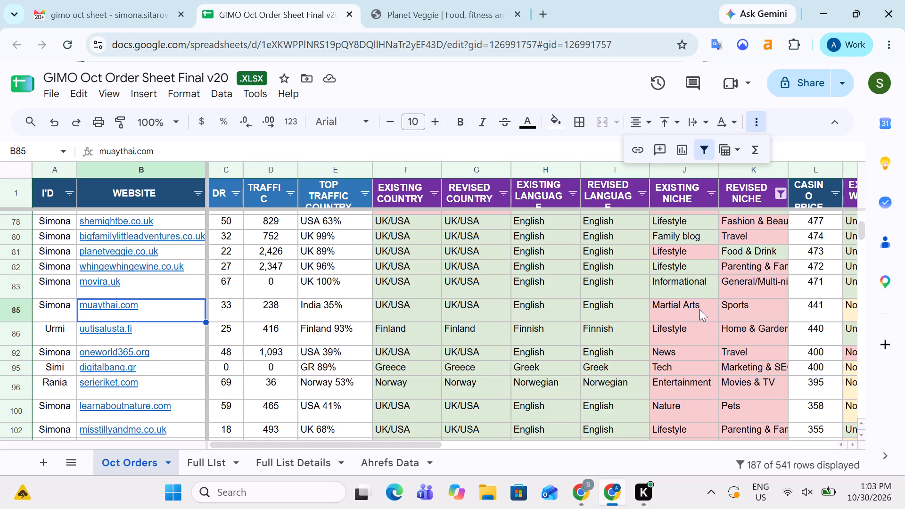
pyautogui.hotkey('ctrl', 'c')
pyautogui.click(472, 0)
pyautogui.click(468, 39)
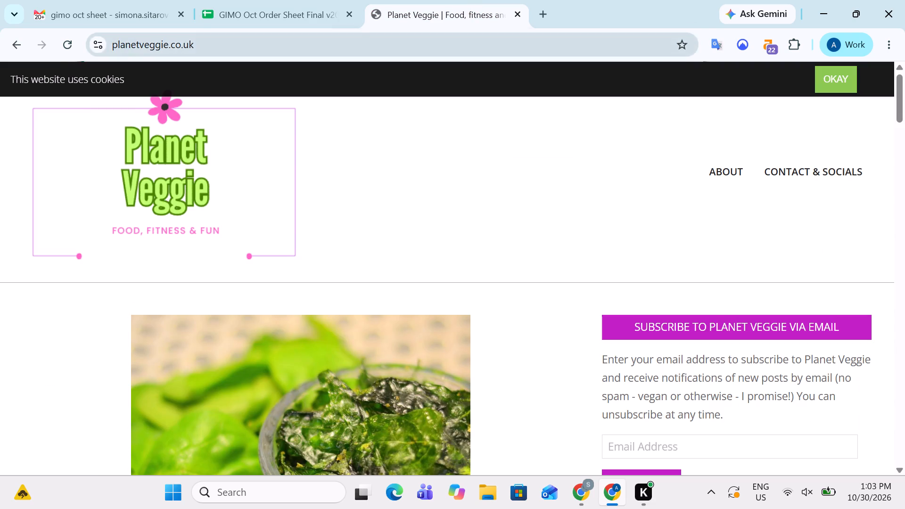
pyautogui.hotkey('ctrl', 'v')
pyautogui.press('Return')
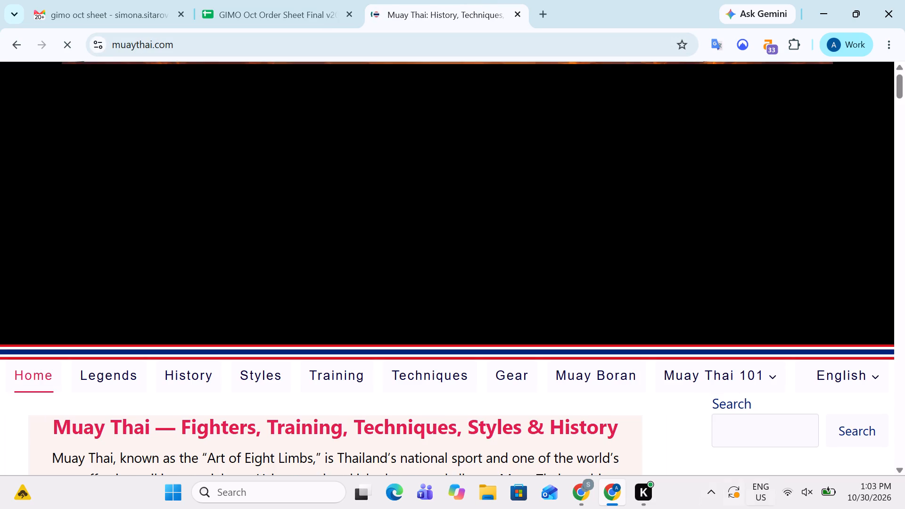
pyautogui.scroll(-4, 764, 466)
pyautogui.scroll(-9, 488, 396)
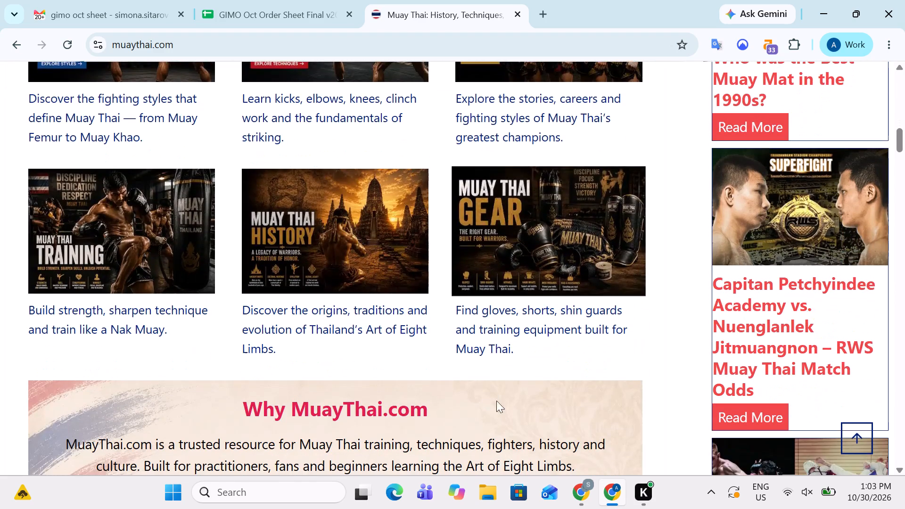
pyautogui.scroll(-12, 490, 321)
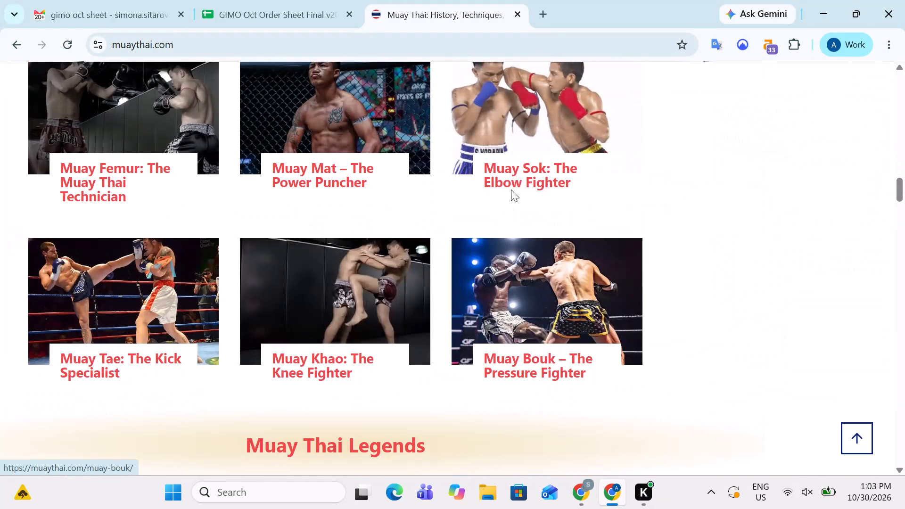
pyautogui.click(515, 15)
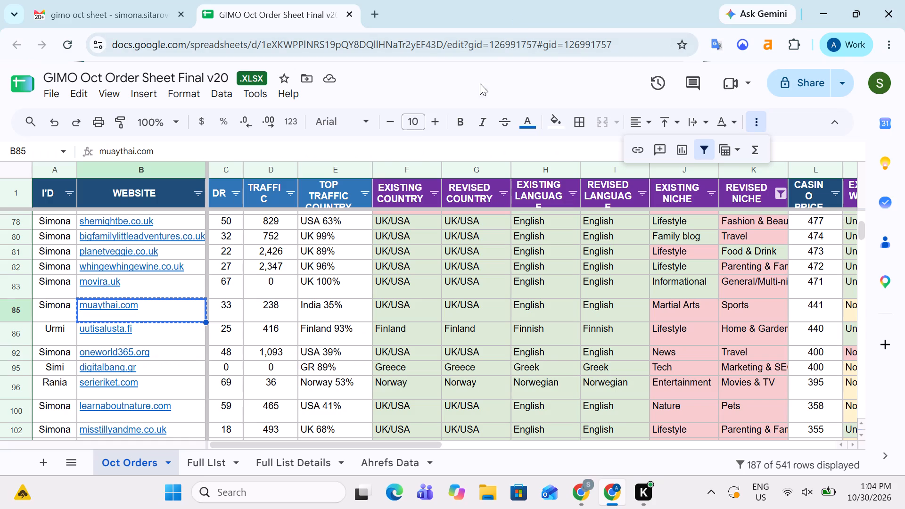
# Shade muaythai.com's revised niche cell light green in the order sheet.
pyautogui.click(751, 302)
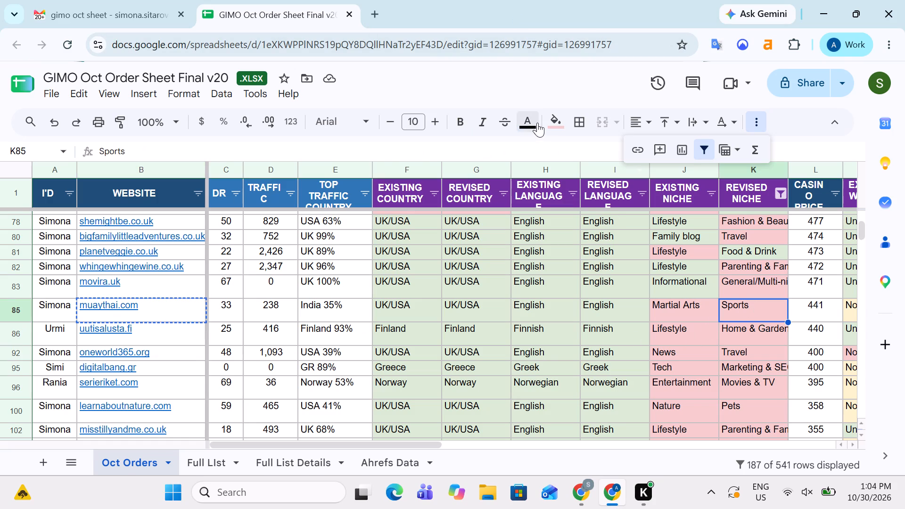
pyautogui.click(552, 129)
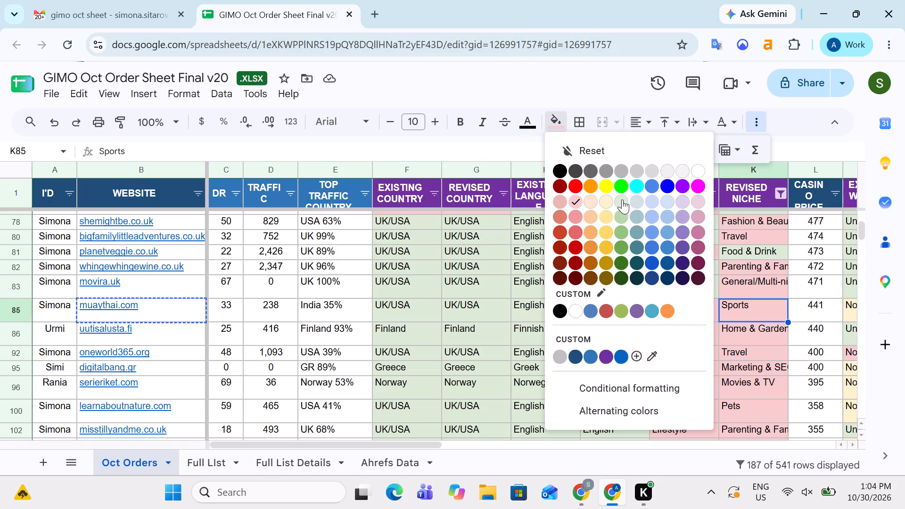
pyautogui.click(622, 199)
# Open uutisalusta.fi and review its articles to judge between the Lifestyle and Home & Garden niches.
pyautogui.press('Down')
pyautogui.press('Right')
pyautogui.press('Left')
pyautogui.press('Left')
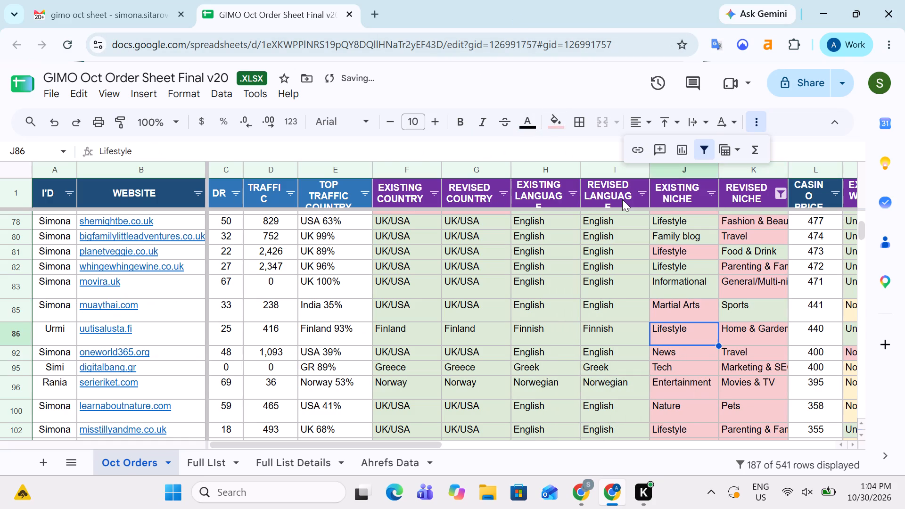
pyautogui.press('Left')
pyautogui.press('Left')
pyautogui.press('Left')
pyautogui.press('Left')
pyautogui.press('Left')
pyautogui.press('Left')
pyautogui.press('Left')
pyautogui.press('Left')
pyautogui.press('Left')
pyautogui.press('Left')
pyautogui.press('Left')
pyautogui.press('Left')
pyautogui.press('Left')
pyautogui.press('Left')
pyautogui.press('Right')
pyautogui.hotkey('ctrl', 'c')
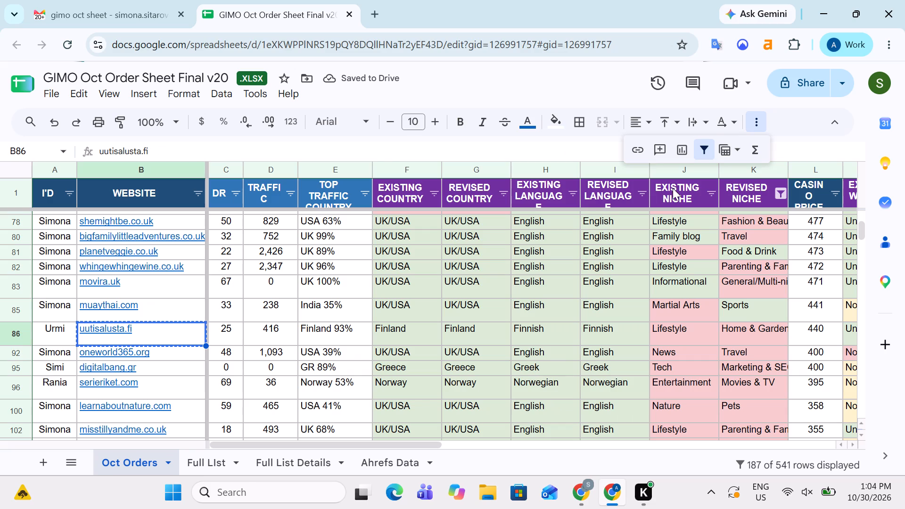
pyautogui.click(372, 14)
pyautogui.hotkey('ctrl', 'v')
pyautogui.press('Return')
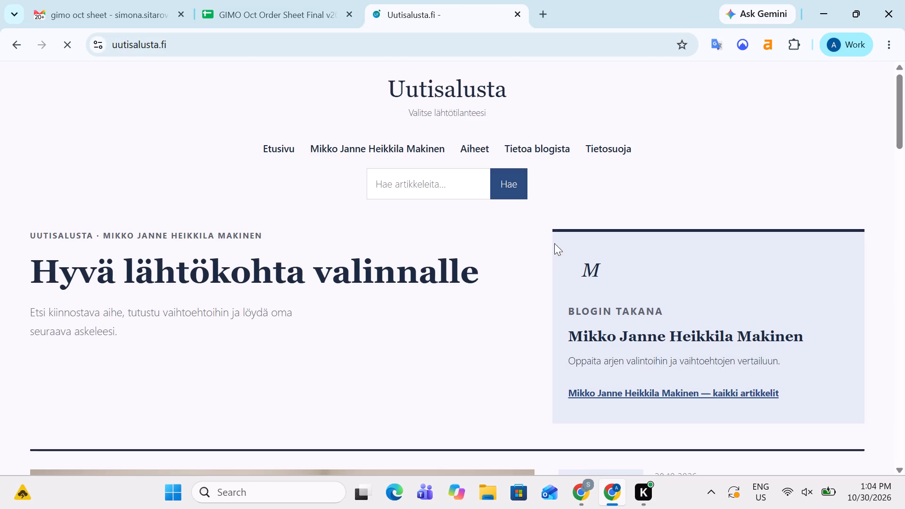
pyautogui.scroll(-5, 606, 300)
pyautogui.scroll(-6, 541, 315)
pyautogui.scroll(-6, 501, 294)
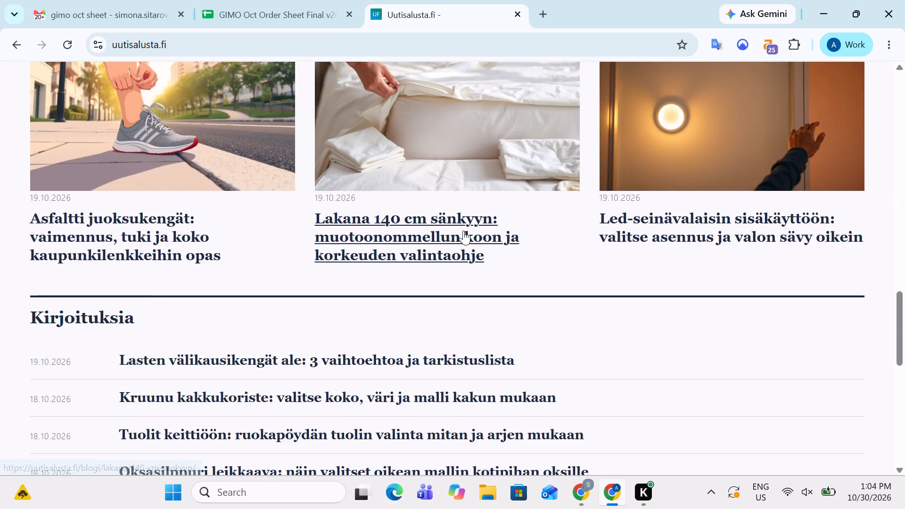
pyautogui.scroll(-15, 463, 230)
pyautogui.click(515, 12)
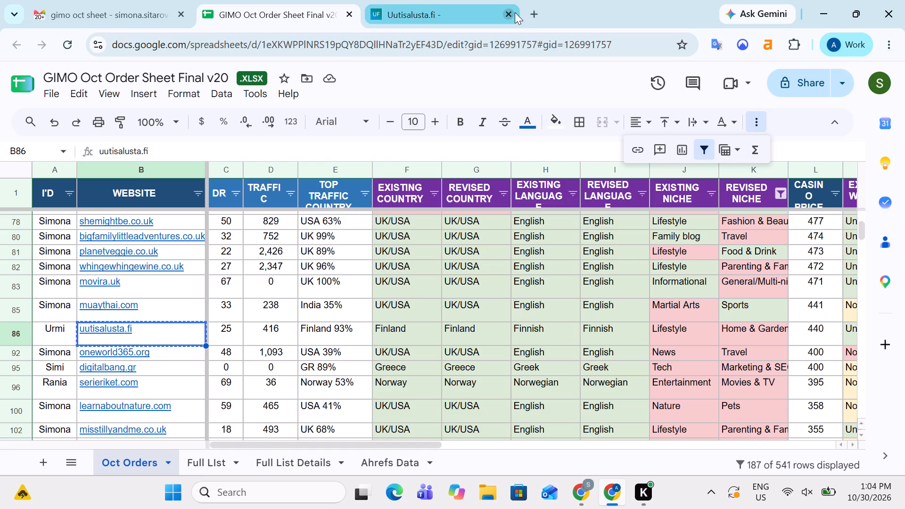
# Find uutisalusta.fi in New Master Sheet and set its niche to Home & Garden.
pyautogui.press('Right')
pyautogui.press('Right')
pyautogui.press('Right')
pyautogui.press('Right')
pyautogui.press('Right')
pyautogui.press('Right')
pyautogui.press('Right')
pyautogui.press('Left')
pyautogui.press('Left')
pyautogui.press('Left')
pyautogui.press('Left')
pyautogui.press('Left')
pyautogui.press('Left')
pyautogui.press('Left')
pyautogui.press('Left')
pyautogui.press('Left')
pyautogui.press('Left')
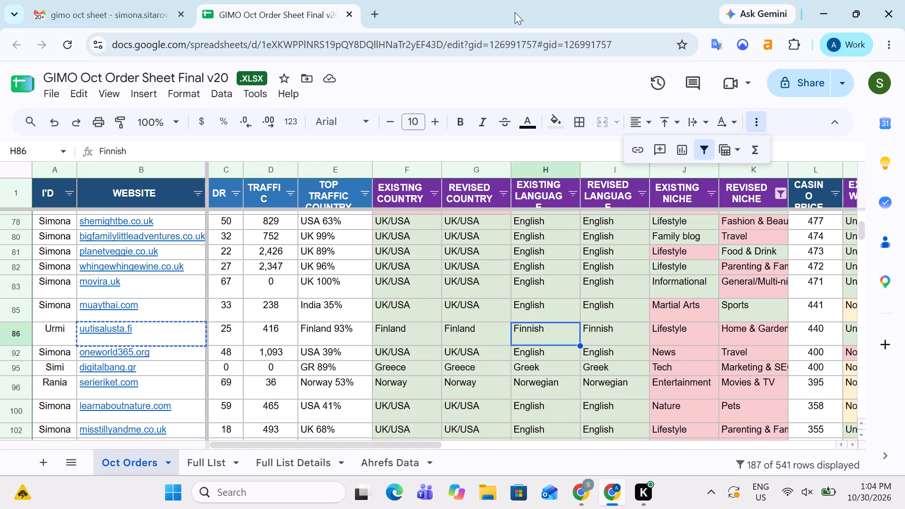
pyautogui.press('Right')
pyautogui.hotkey('ctrl', 'c')
pyautogui.hotkey('alt', 'Tab')
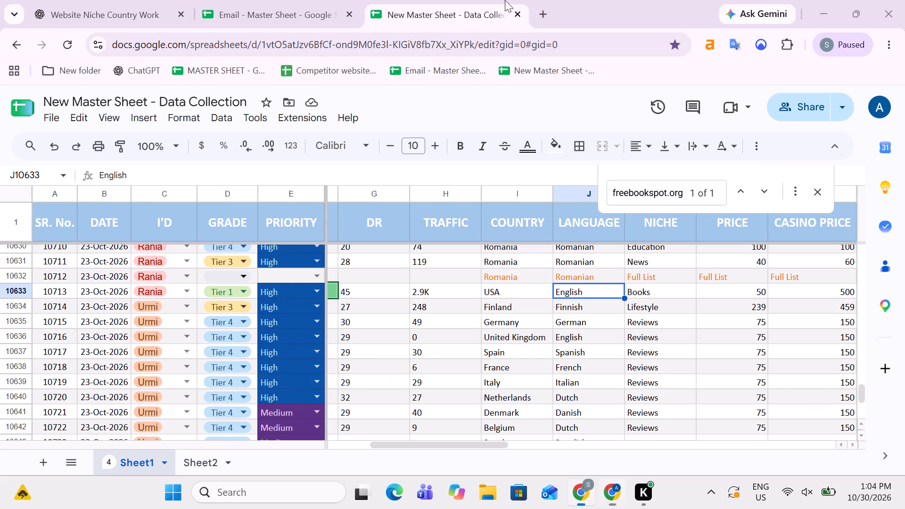
pyautogui.tripleClick(657, 186)
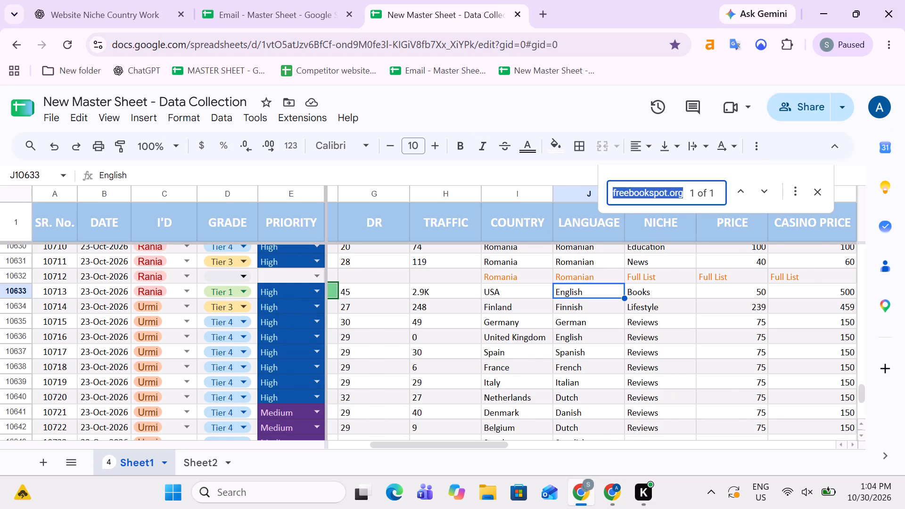
pyautogui.hotkey('ctrl', 'v')
pyautogui.click(589, 309)
pyautogui.press('Right')
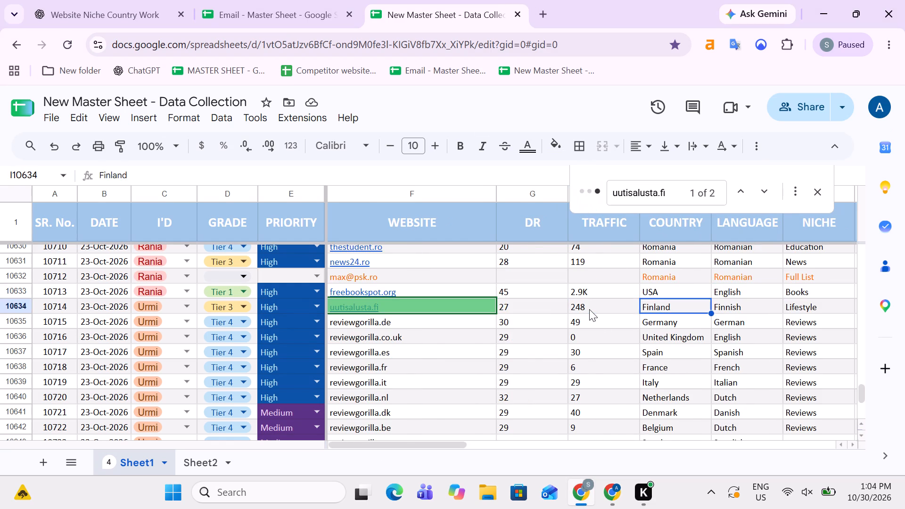
pyautogui.press('Right')
pyautogui.press('Right')
pyautogui.press('Right')
pyautogui.press('Left')
pyautogui.hotkey('shift', 'h')
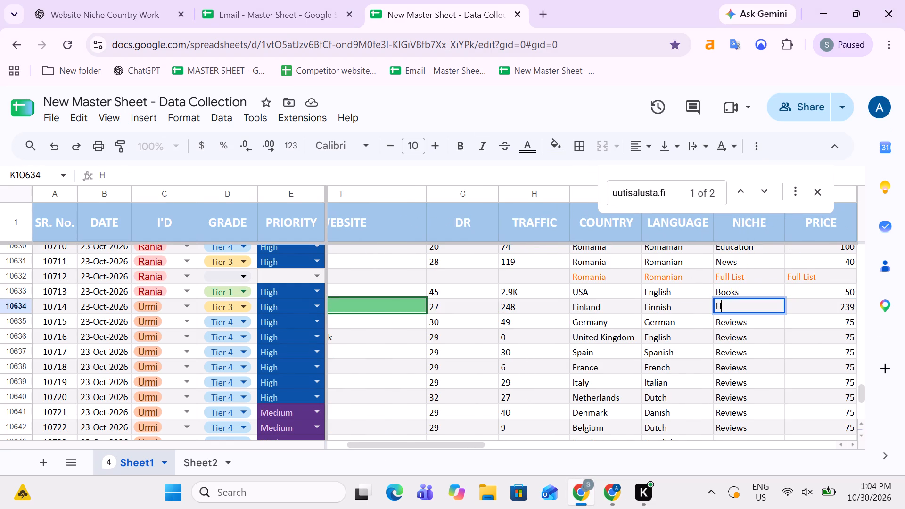
pyautogui.write('ome')
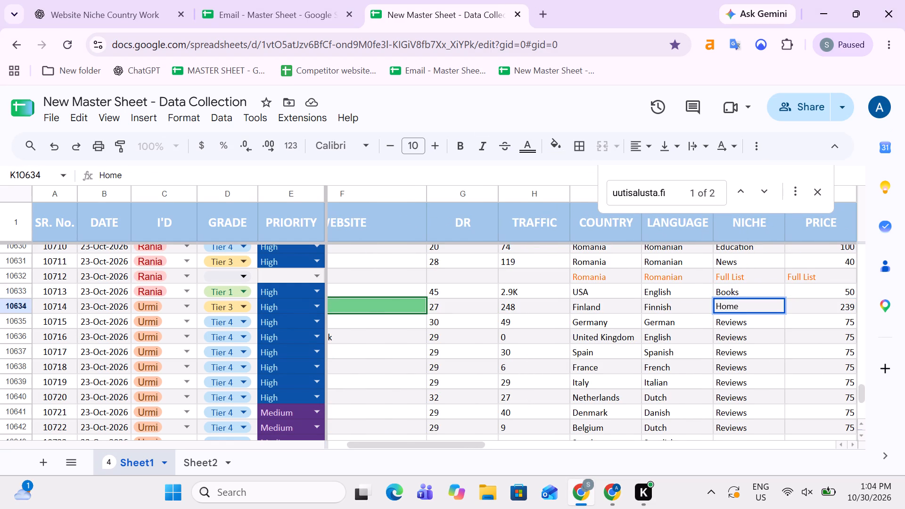
pyautogui.press('space')
pyautogui.press('Tab')
pyautogui.press('Left')
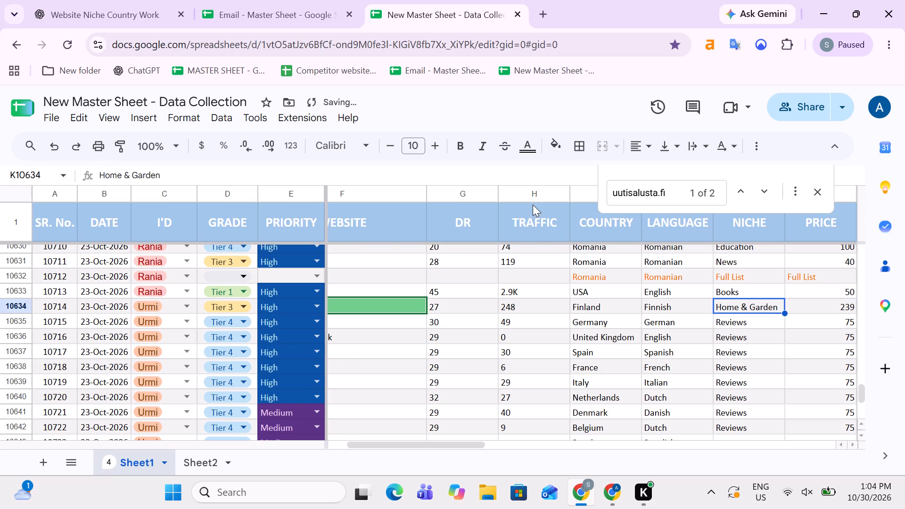
# Back in the order sheet, shade uutisalusta.fi's revised niche cell light green.
pyautogui.hotkey('alt', 'Tab')
pyautogui.press('Right')
pyautogui.press('Right')
pyautogui.press('Right')
pyautogui.press('Right')
pyautogui.press('Right')
pyautogui.press('Right')
pyautogui.press('Right')
pyautogui.press('Right')
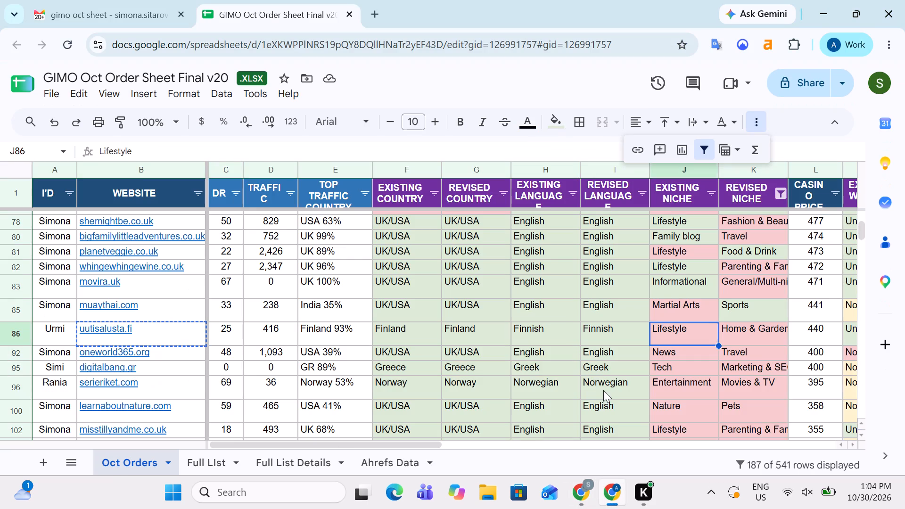
pyautogui.press('Right')
pyautogui.click(551, 121)
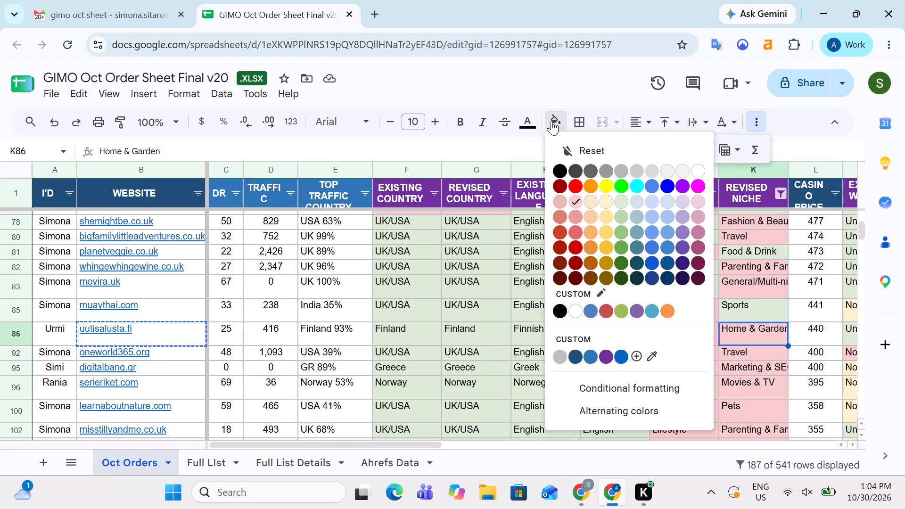
pyautogui.click(615, 197)
# Compare oneworld365.org's existing and revised niches in the order sheet.
pyautogui.press('Down')
pyautogui.press('Right')
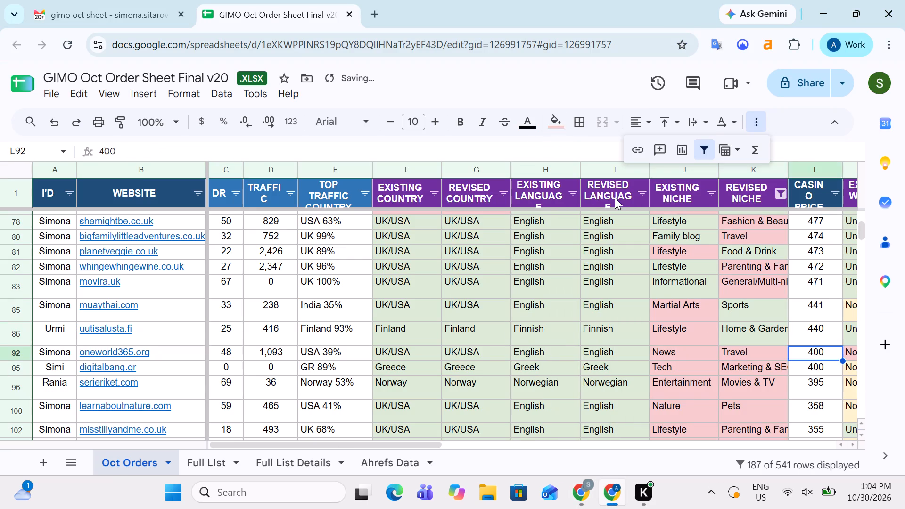
pyautogui.press('Left')
pyautogui.press('Left')
pyautogui.press('Left')
pyautogui.press('Right')
pyautogui.press('Right')
pyautogui.press('Left')
pyautogui.press('Right')
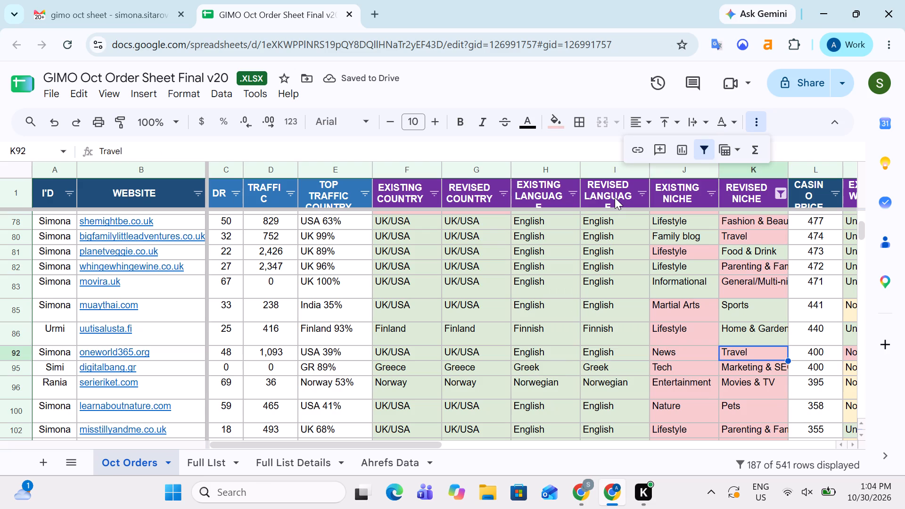
pyautogui.press('Left')
pyautogui.press('Right')
# Open oneworld365.org and review its homepage and blog articles to judge between the News and Travel niches.
pyautogui.press('Left')
pyautogui.press('Left')
pyautogui.press('Left')
pyautogui.press('Left')
pyautogui.press('Left')
pyautogui.press('Left')
pyautogui.press('Left')
pyautogui.press('Left')
pyautogui.press('Left')
pyautogui.press('Left')
pyautogui.press('Left')
pyautogui.press('Left')
pyautogui.press('Left')
pyautogui.press('Left')
pyautogui.press('Left')
pyautogui.press('Left')
pyautogui.press('Left')
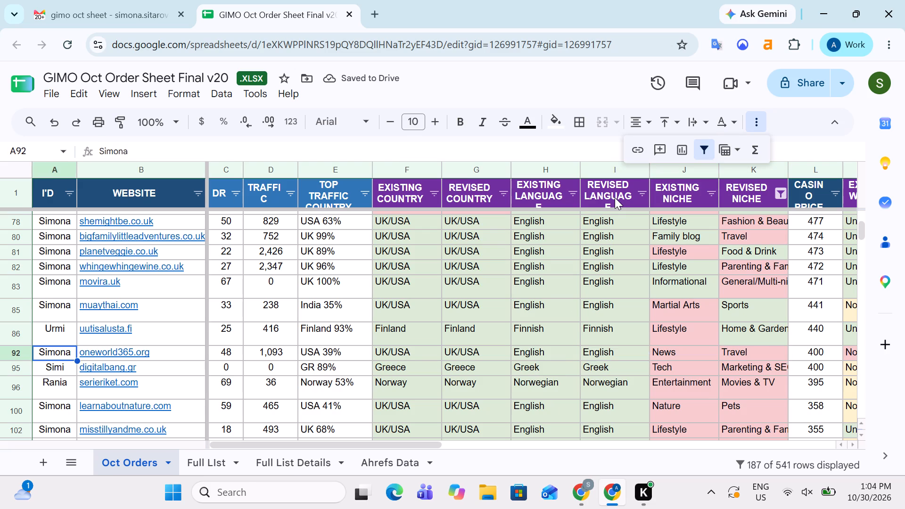
pyautogui.press('Right')
pyautogui.hotkey('ctrl', 'c')
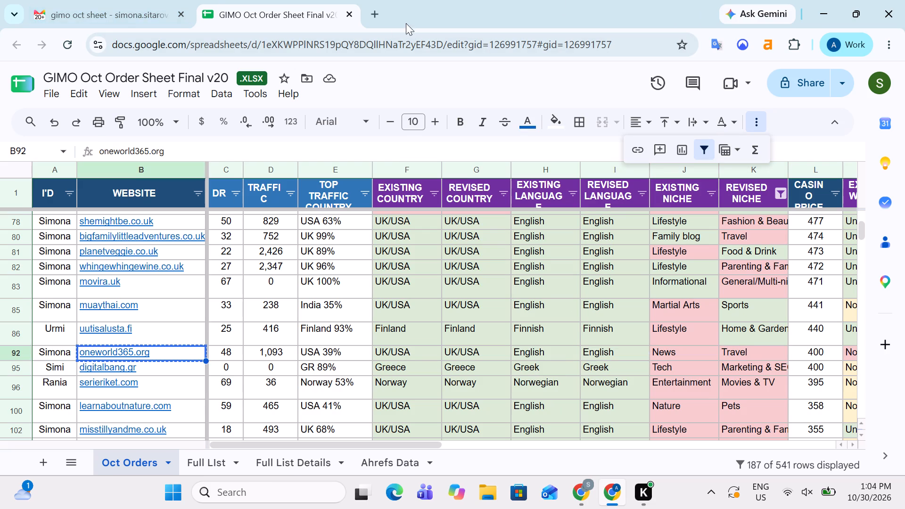
pyautogui.click(376, 13)
pyautogui.hotkey('ctrl', 'v')
pyautogui.press('Return')
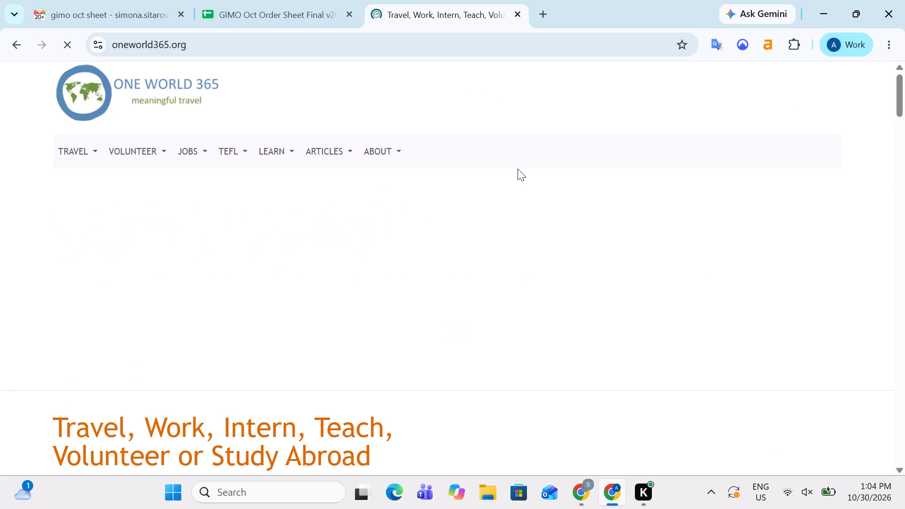
pyautogui.scroll(-7, 455, 279)
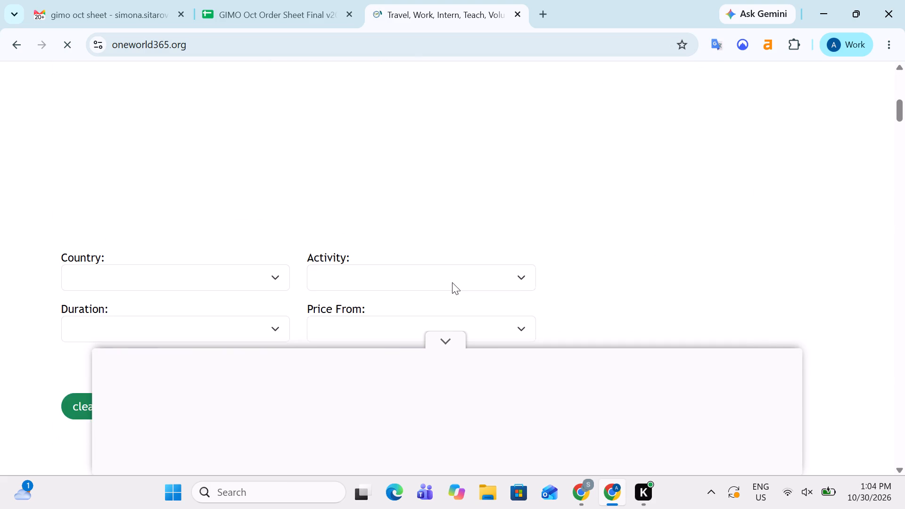
pyautogui.scroll(-15, 450, 293)
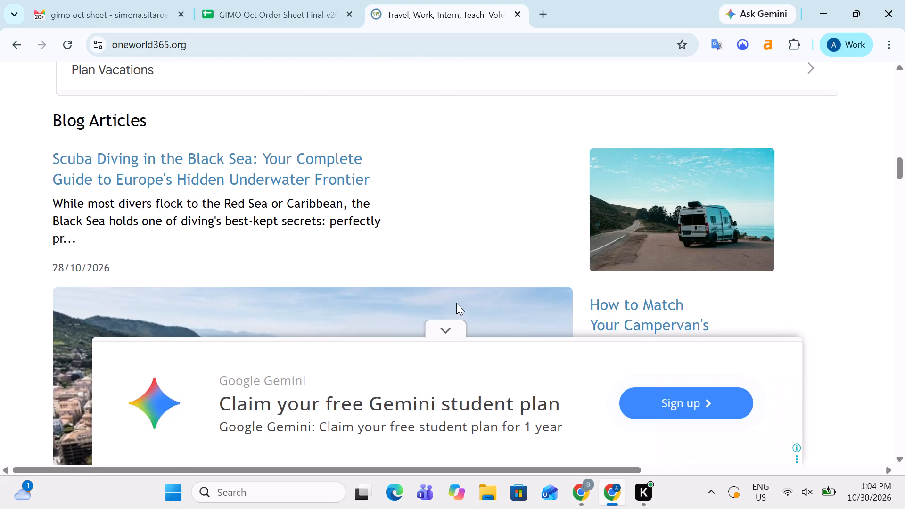
pyautogui.scroll(-3, 459, 312)
pyautogui.scroll(-16, 480, 271)
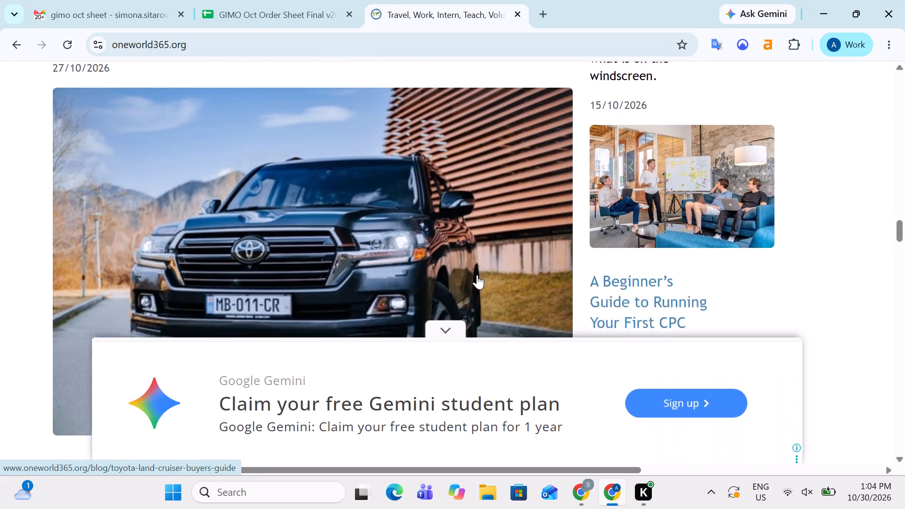
pyautogui.scroll(-7, 477, 275)
pyautogui.scroll(-6, 463, 180)
pyautogui.scroll(-5, 452, 253)
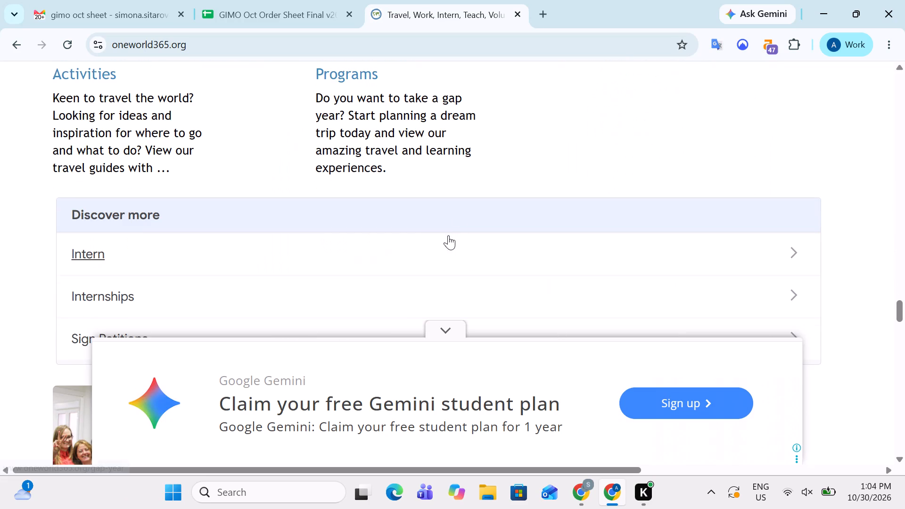
pyautogui.click(519, 16)
# In the order sheet, shade oneworld365.org's existing niche cell, News, light green.
pyautogui.press('Right')
pyautogui.press('Right')
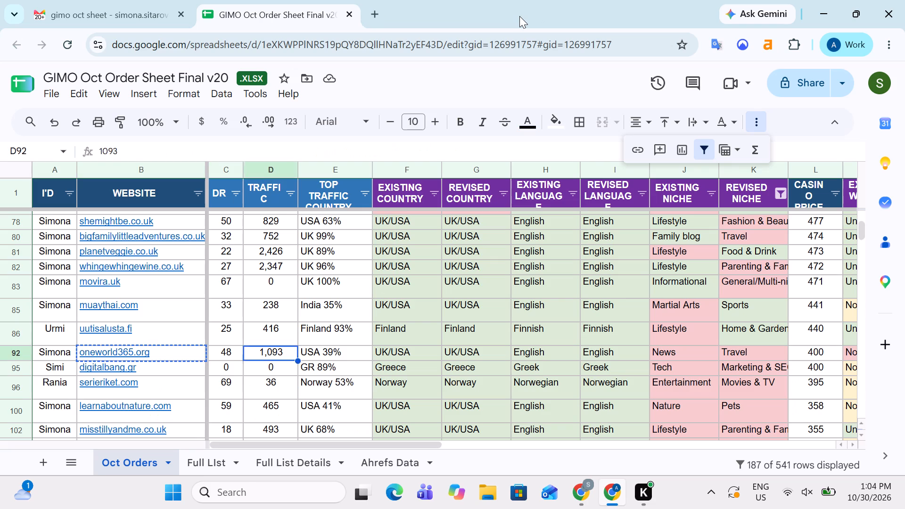
pyautogui.press('Right')
pyautogui.press('Right')
pyautogui.press('Right')
pyautogui.press('Right')
pyautogui.press('Right')
pyautogui.press('Right')
pyautogui.press('Right')
pyautogui.press('Left')
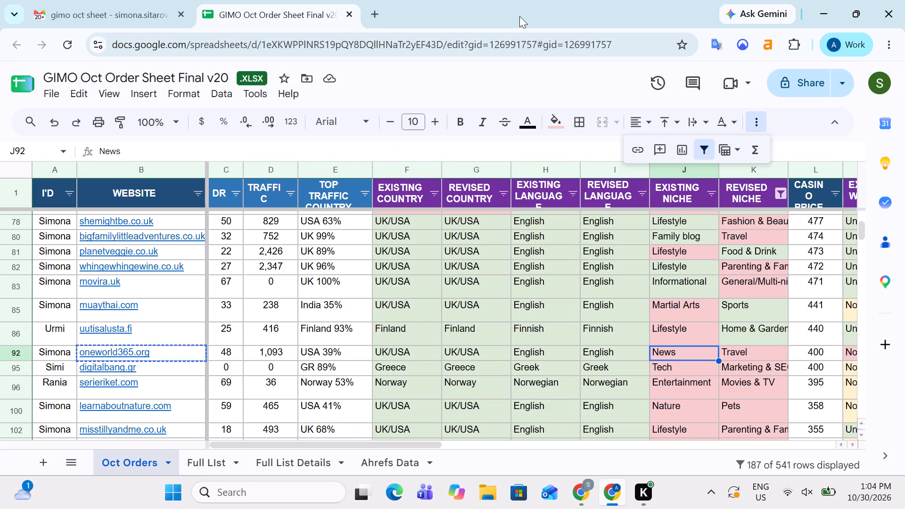
pyautogui.click(567, 118)
pyautogui.click(555, 113)
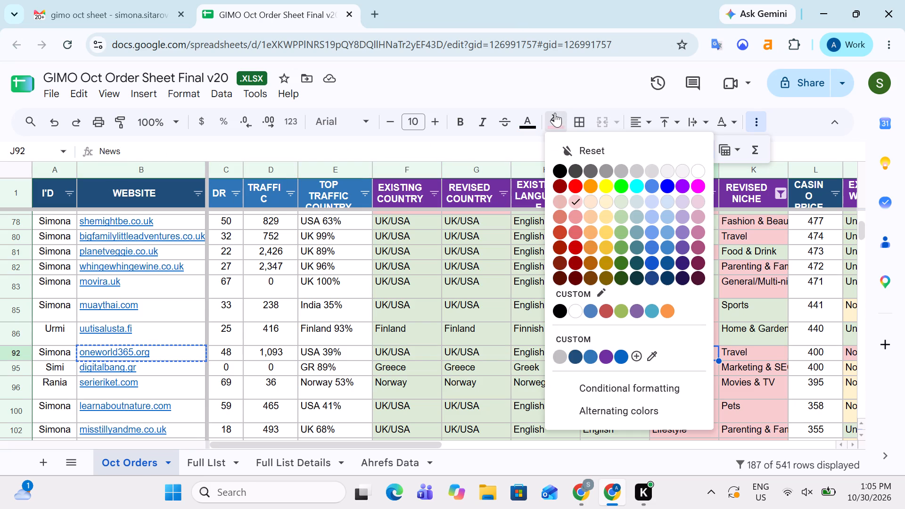
pyautogui.click(617, 205)
# Examine digitalbang.gr's row in the order sheet, comparing its existing and revised country, language and niche.
pyautogui.press('Down')
pyautogui.press('Right')
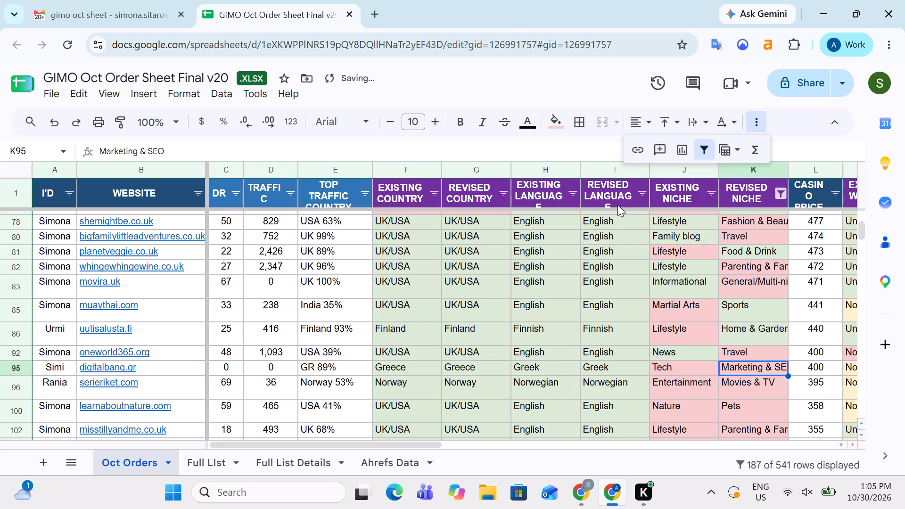
pyautogui.press('Left')
pyautogui.press('Right')
pyautogui.press('Left')
pyautogui.press('Left')
pyautogui.press('Left')
pyautogui.press('Left')
pyautogui.press('Left')
pyautogui.press('Left')
pyautogui.press('Left')
pyautogui.press('Left')
pyautogui.press('Left')
pyautogui.press('Left')
pyautogui.press('Left')
pyautogui.press('Left')
pyautogui.press('Left')
pyautogui.press('Left')
pyautogui.press('Left')
pyautogui.press('Left')
pyautogui.press('Left')
pyautogui.press('Left')
pyautogui.press('Left')
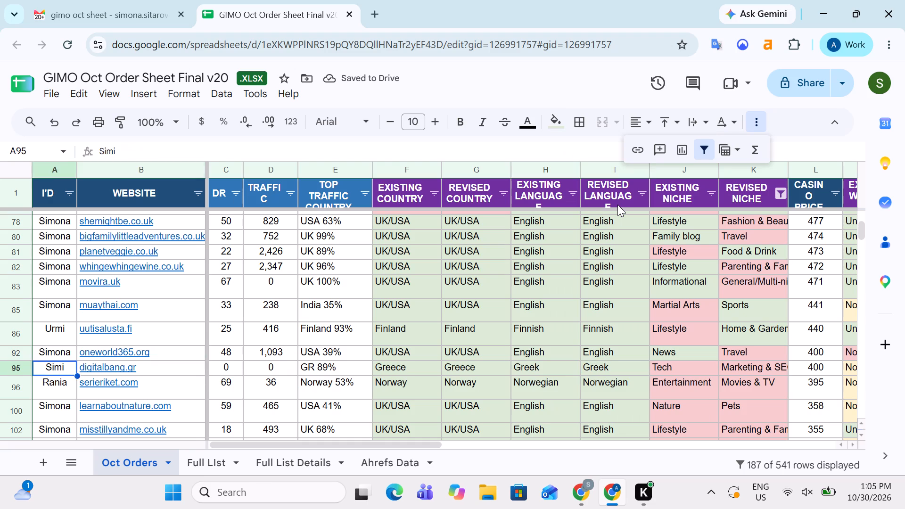
pyautogui.press('Right')
pyautogui.press('Right')
pyautogui.press('Right')
pyautogui.press('Right')
pyautogui.press('Right')
pyautogui.press('Right')
pyautogui.press('Right')
pyautogui.press('Right')
pyautogui.press('Right')
pyautogui.press('Right')
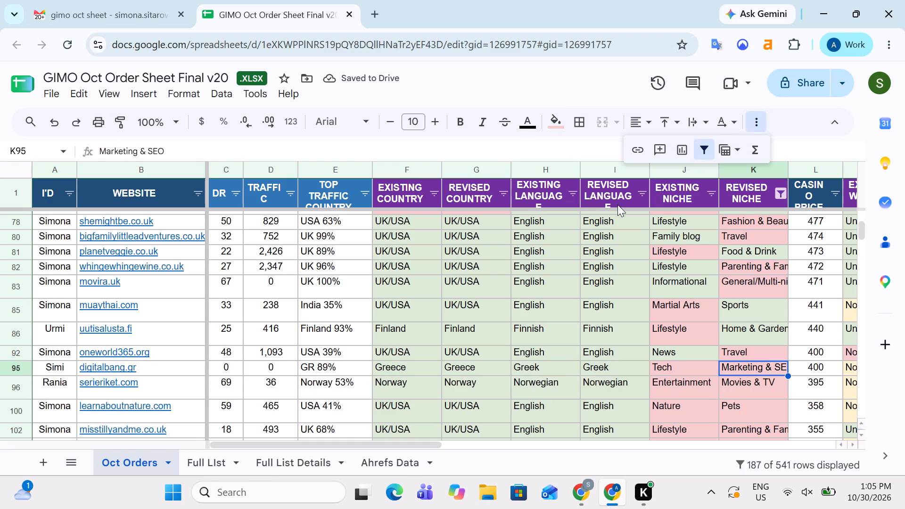
pyautogui.press('Left')
pyautogui.press('Left')
pyautogui.press('Left')
pyautogui.press('Left')
pyautogui.press('Left')
pyautogui.press('Left')
pyautogui.press('Left')
pyautogui.press('Left')
pyautogui.press('Left')
pyautogui.press('Left')
pyautogui.press('Left')
pyautogui.press('Left')
pyautogui.press('Left')
pyautogui.press('Right')
pyautogui.press('Right')
pyautogui.press('Right')
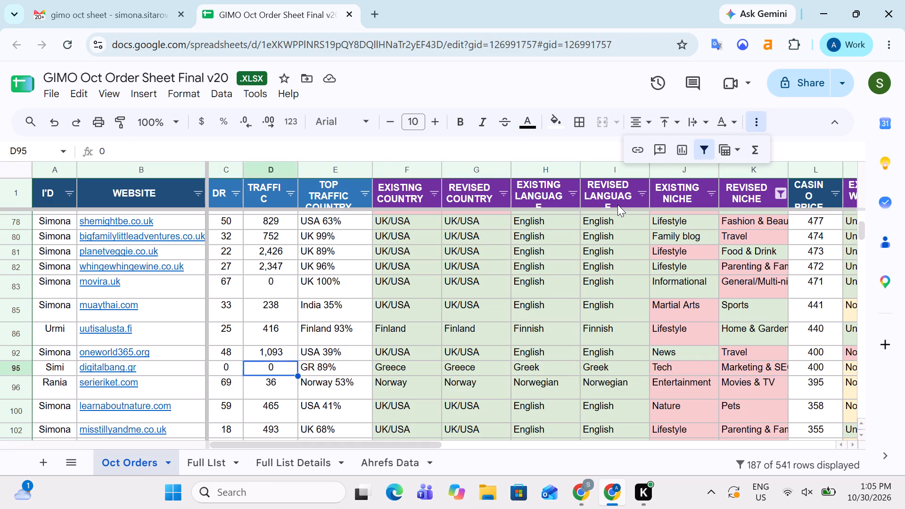
pyautogui.press('Right')
pyautogui.press('Right')
pyautogui.press('Right')
pyautogui.press('Right')
pyautogui.press('Right')
pyautogui.press('Right')
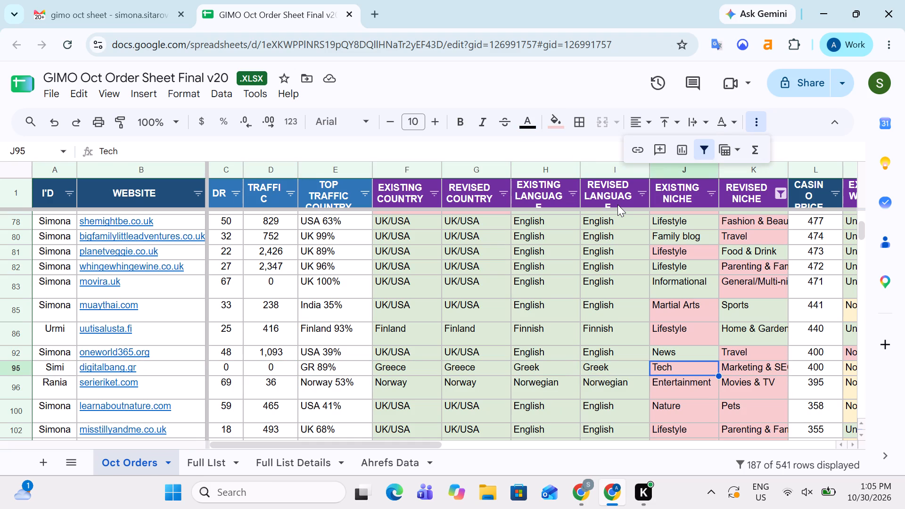
# Shade digitalbang.gr's revised niche cell, Marketing & SEO, light green.
pyautogui.press('Right')
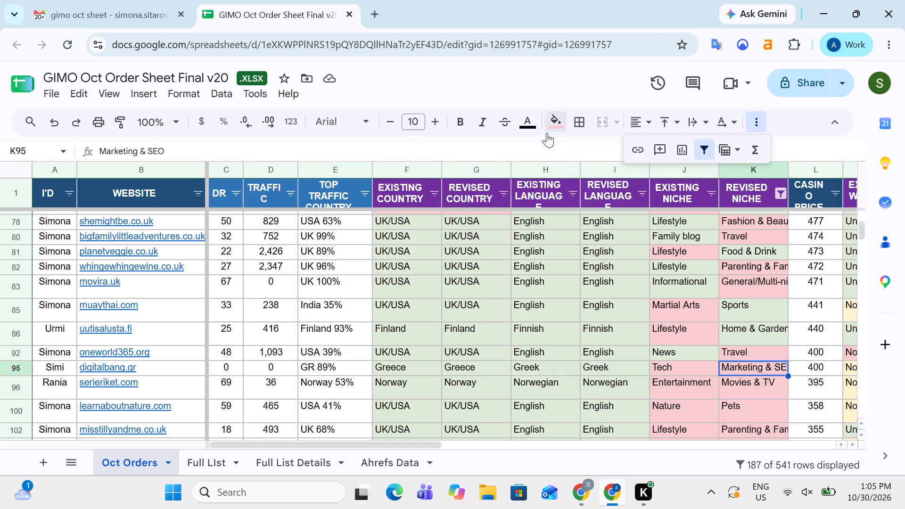
pyautogui.click(552, 121)
pyautogui.click(623, 199)
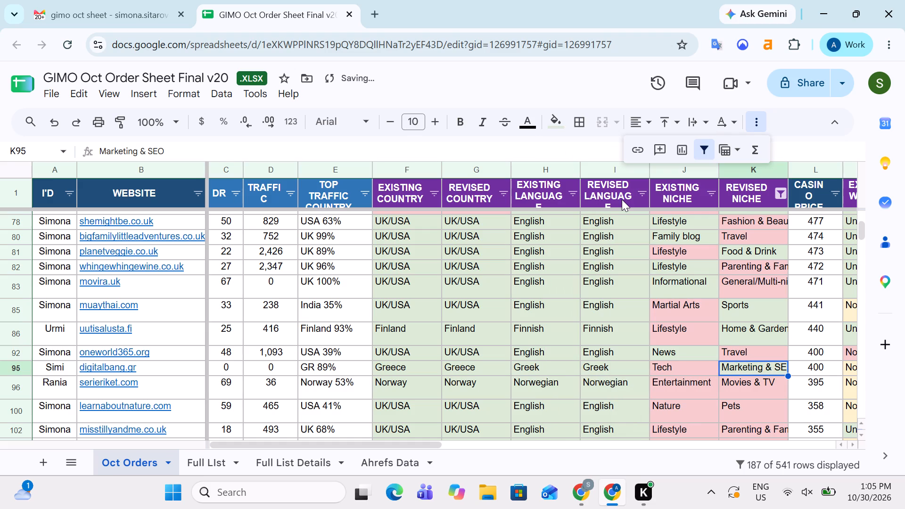
# Copy the digitalbang.gr domain from the order sheet and search for it in New Master Sheet.
pyautogui.press('Left')
pyautogui.press('Left')
pyautogui.press('Left')
pyautogui.press('Left')
pyautogui.press('Left')
pyautogui.press('Left')
pyautogui.press('Left')
pyautogui.press('Left')
pyautogui.press('Left')
pyautogui.press('Left')
pyautogui.press('Left')
pyautogui.press('Left')
pyautogui.press('Right')
pyautogui.hotkey('ctrl', 'c')
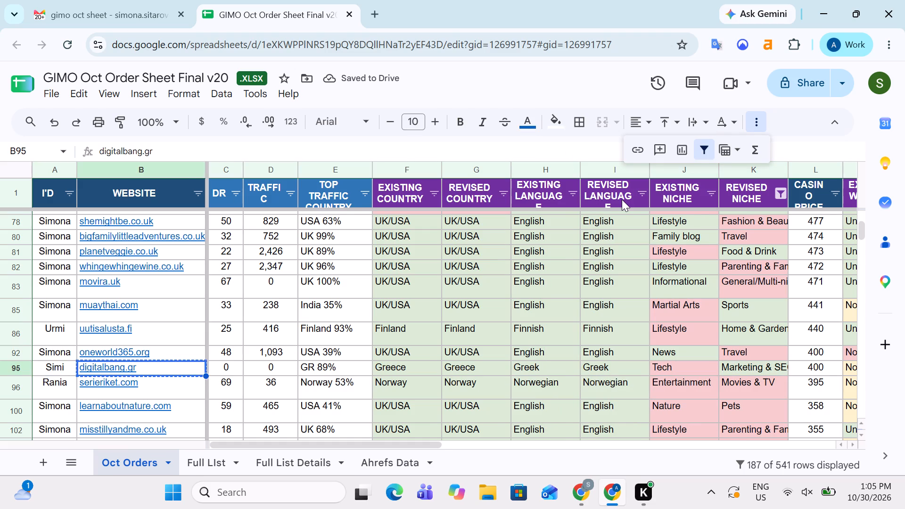
pyautogui.hotkey('alt', 'Tab')
pyautogui.tripleClick(658, 191)
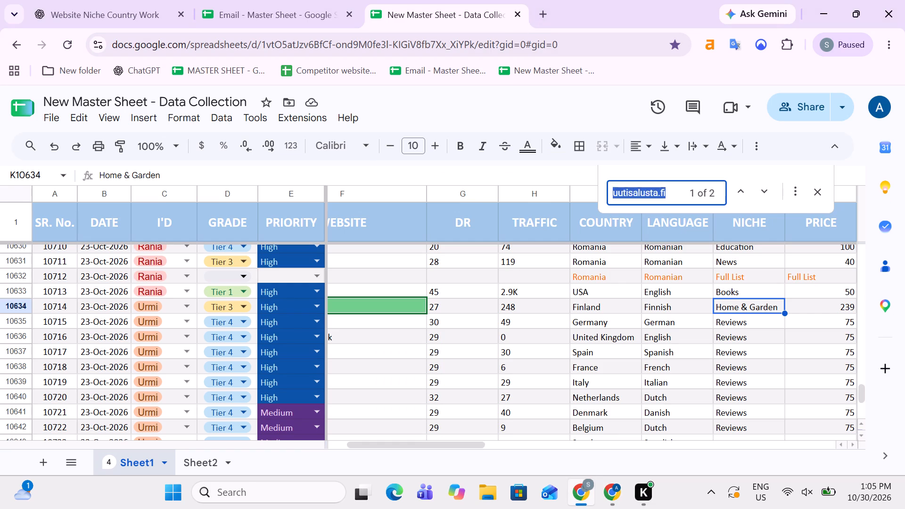
pyautogui.hotkey('ctrl', 'v')
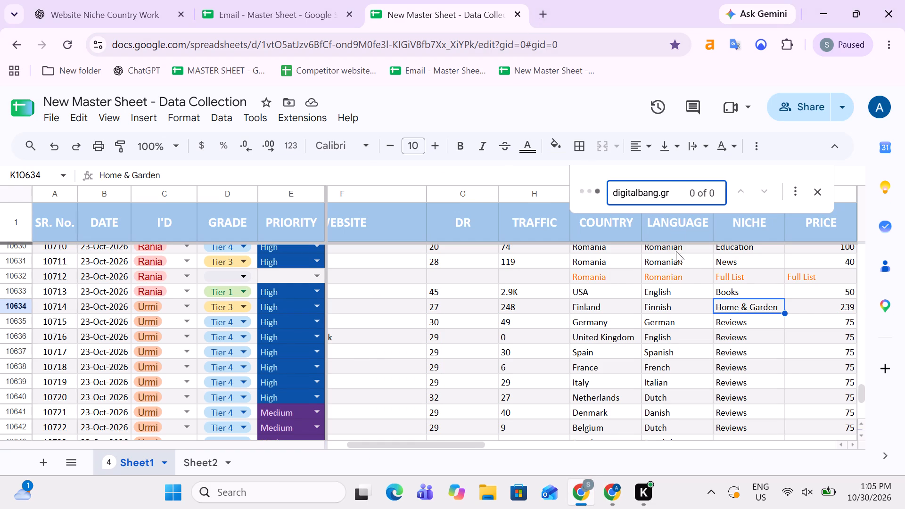
pyautogui.click(635, 254)
# Review digitalbang.gr's country, language, niche and prices in New Master Sheet, and move on to its other search match.
pyautogui.press('Right')
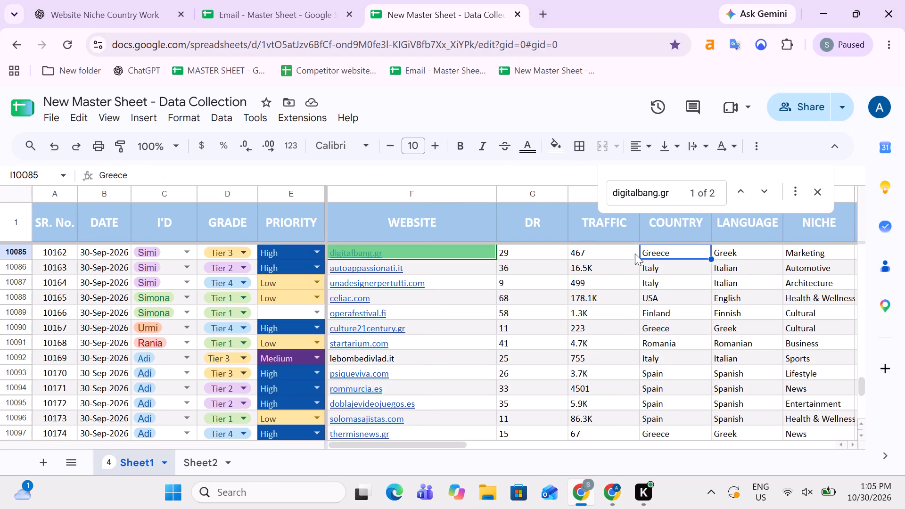
pyautogui.press('Right')
pyautogui.press('Right')
pyautogui.press('Right')
pyautogui.press('Right')
pyautogui.press('Left')
pyautogui.press('Left')
pyautogui.press('Left')
pyautogui.press('Left')
pyautogui.press('Left')
pyautogui.press('Left')
pyautogui.press('Left')
pyautogui.press('Left')
pyautogui.press('Left')
pyautogui.press('Left')
pyautogui.press('Left')
pyautogui.press('Left')
pyautogui.press('Left')
pyautogui.press('Left')
pyautogui.press('Left')
pyautogui.press('Left')
pyautogui.press('Left')
pyautogui.press('Left')
pyautogui.press('Left')
pyautogui.press('Left')
pyautogui.press('Left')
pyautogui.press('Left')
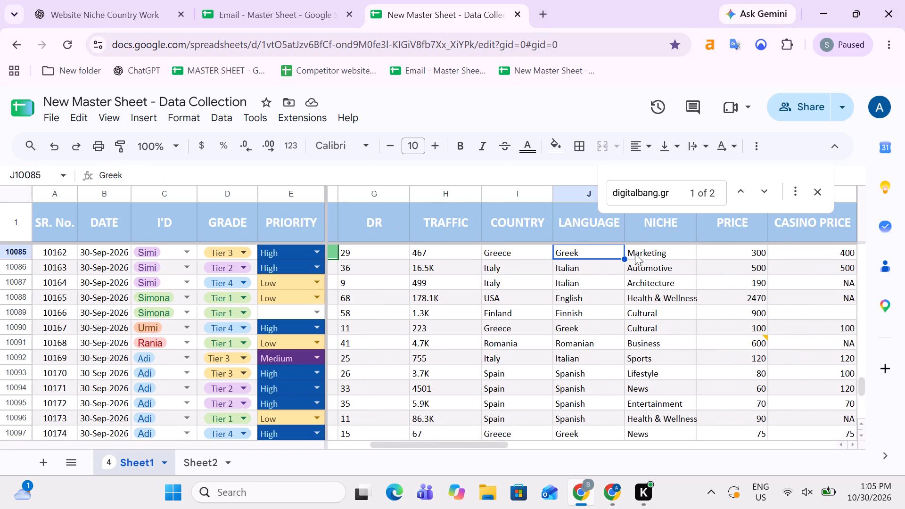
pyautogui.press('Right')
pyautogui.press('Right')
pyautogui.press('Right')
pyautogui.press('Right')
pyautogui.press('Right')
pyautogui.press('Right')
pyautogui.press('Right')
pyautogui.press('Left')
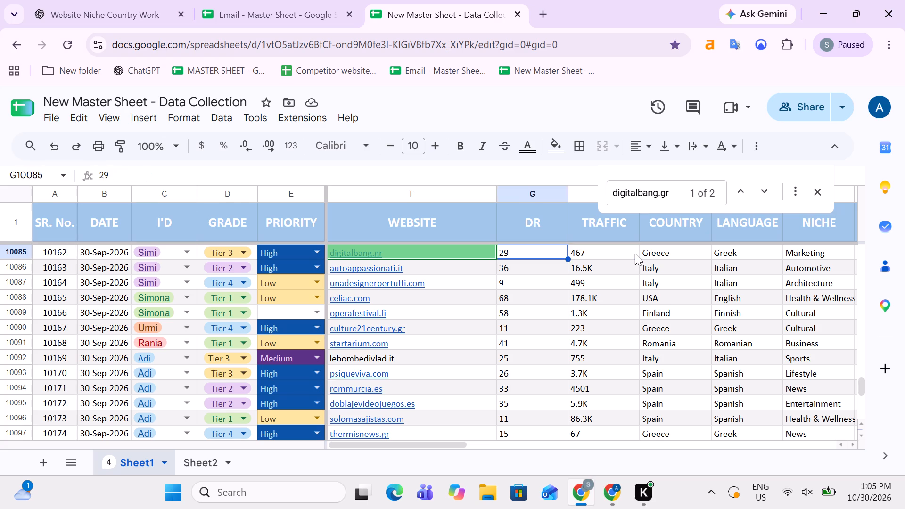
pyautogui.press('Left')
pyautogui.press('Right')
pyautogui.press('Left')
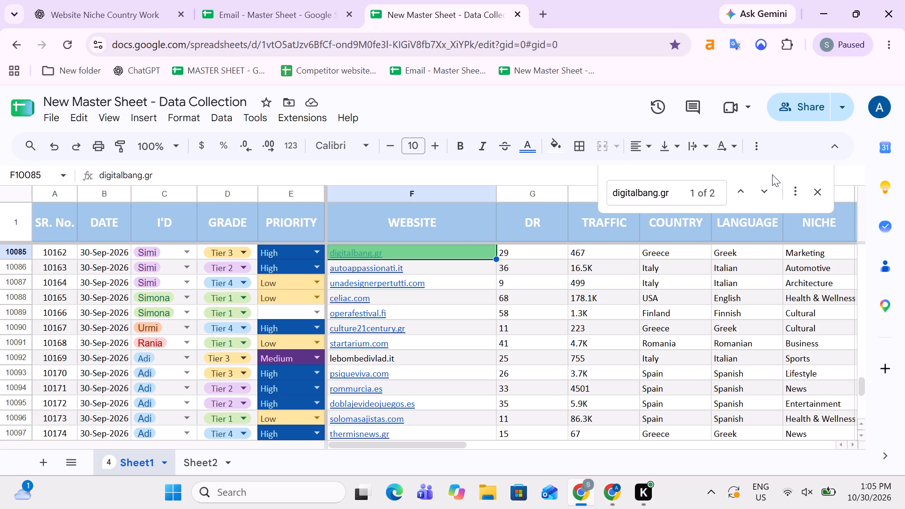
pyautogui.click(763, 192)
# Back in the order sheet, check digitalbang.gr's row from its revised country and niche through to its match and remark.
pyautogui.hotkey('alt', 'Tab')
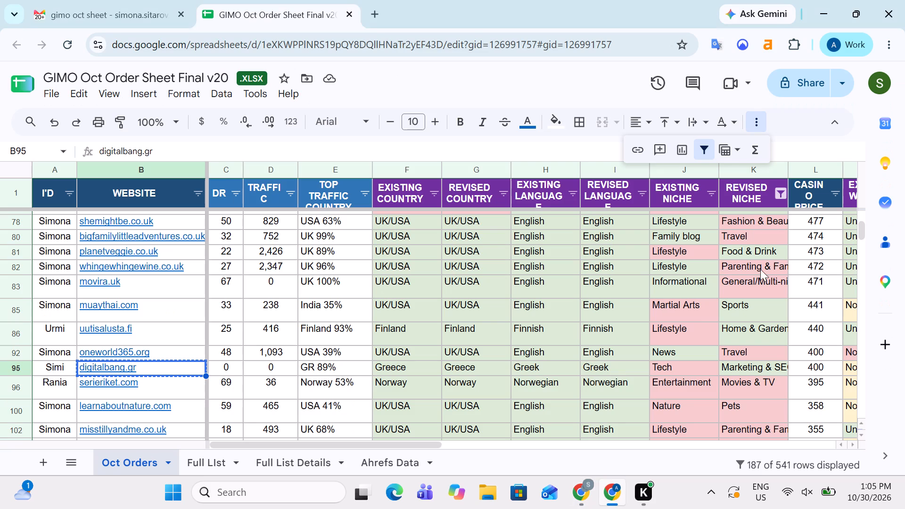
pyautogui.press('Right')
pyautogui.press('Right')
pyautogui.press('Right')
pyautogui.press('Right')
pyautogui.press('Right')
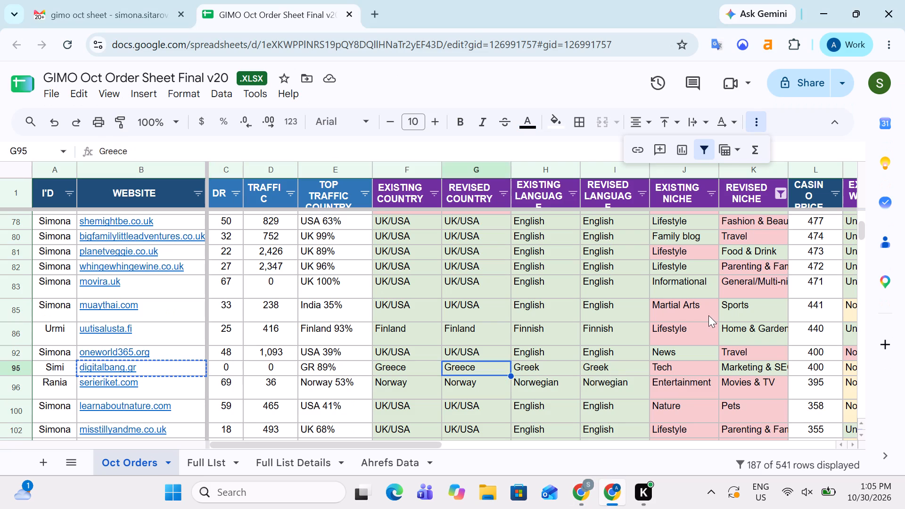
pyautogui.press('Right')
pyautogui.press('Right')
pyautogui.press('Right')
pyautogui.press('Right')
pyautogui.press('Right')
pyautogui.press('Left')
pyautogui.press('Left')
pyautogui.press('Right')
pyautogui.press('Right')
pyautogui.press('Right')
pyautogui.press('Right')
pyautogui.press('Right')
pyautogui.press('Right')
pyautogui.press('Right')
pyautogui.press('Right')
pyautogui.press('Right')
pyautogui.press('Right')
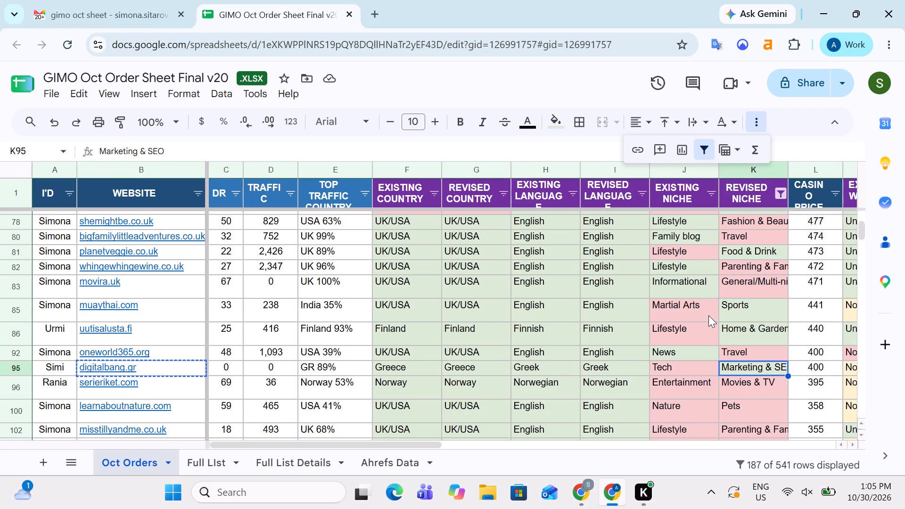
pyautogui.press('Right')
pyautogui.press('Right')
pyautogui.press('Right')
pyautogui.press('Left')
pyautogui.press('Left')
pyautogui.press('Left')
pyautogui.press('Left')
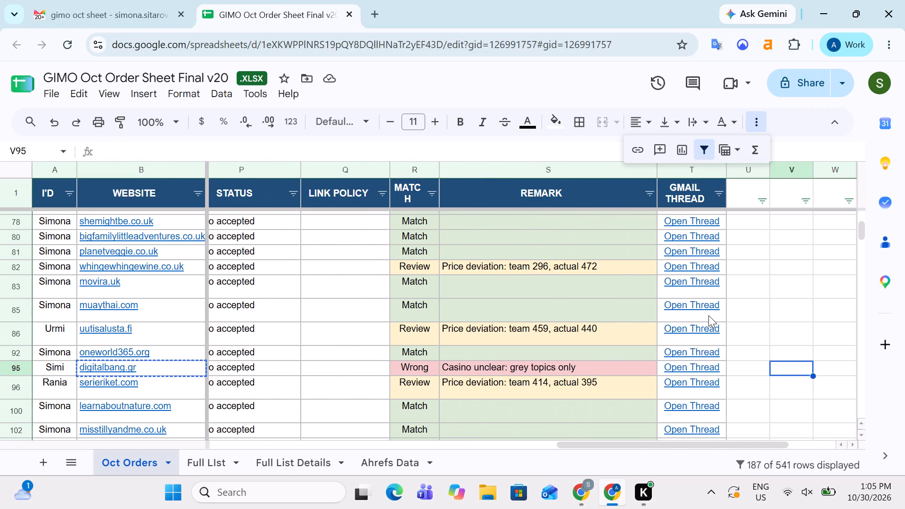
# Enter the note "Wrong info mentioned on Niche" in column V of digitalbang.gr's row.
pyautogui.press('Right')
pyautogui.press('Right')
pyautogui.press('Right')
pyautogui.press('Right')
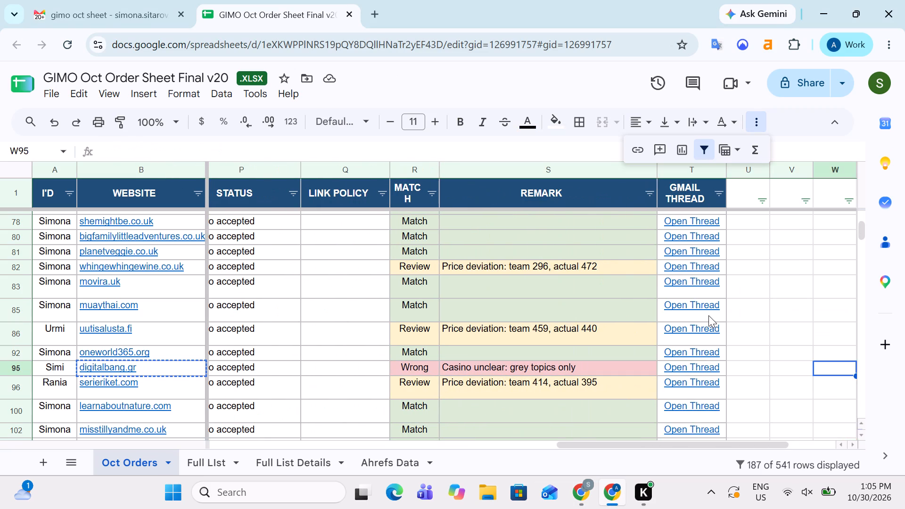
pyautogui.press('Left')
pyautogui.write('Wrong info')
pyautogui.press('space')
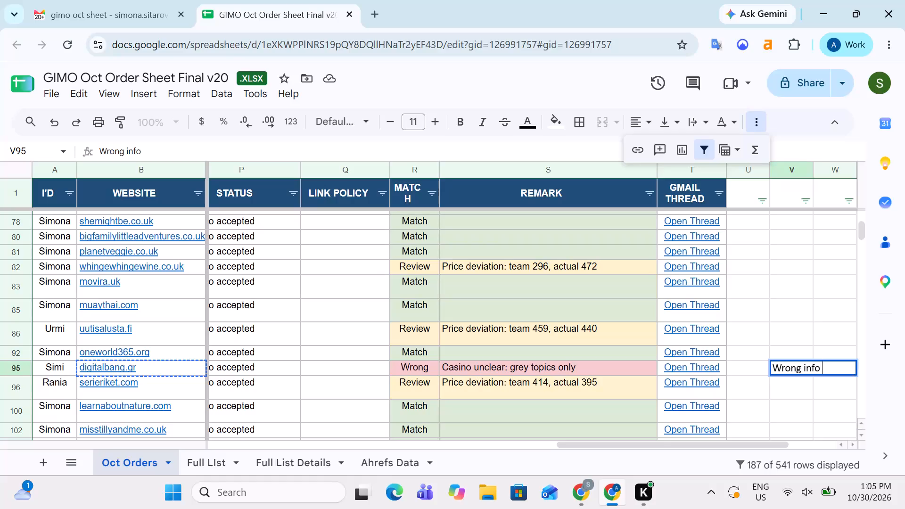
pyautogui.write('men')
pyautogui.write('tion')
pyautogui.write('ed on M')
pyautogui.press('BackSpace')
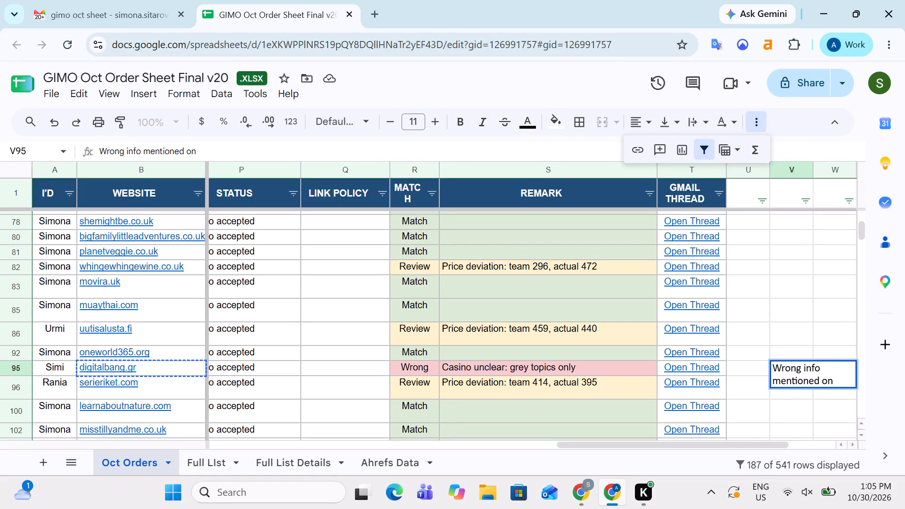
pyautogui.write('Niche')
pyautogui.press('Tab')
# Shade serieriket.com's existing niche cell, Entertainment, light green.
pyautogui.press('Left')
pyautogui.press('Left')
pyautogui.press('Left')
pyautogui.press('Left')
pyautogui.press('Left')
pyautogui.press('Left')
pyautogui.press('Left')
pyautogui.press('Left')
pyautogui.press('Left')
pyautogui.press('Left')
pyautogui.press('Left')
pyautogui.press('Left')
pyautogui.press('Left')
pyautogui.press('Left')
pyautogui.press('Left')
pyautogui.press('Left')
pyautogui.press('Left')
pyautogui.press('Left')
pyautogui.press('Left')
pyautogui.press('Left')
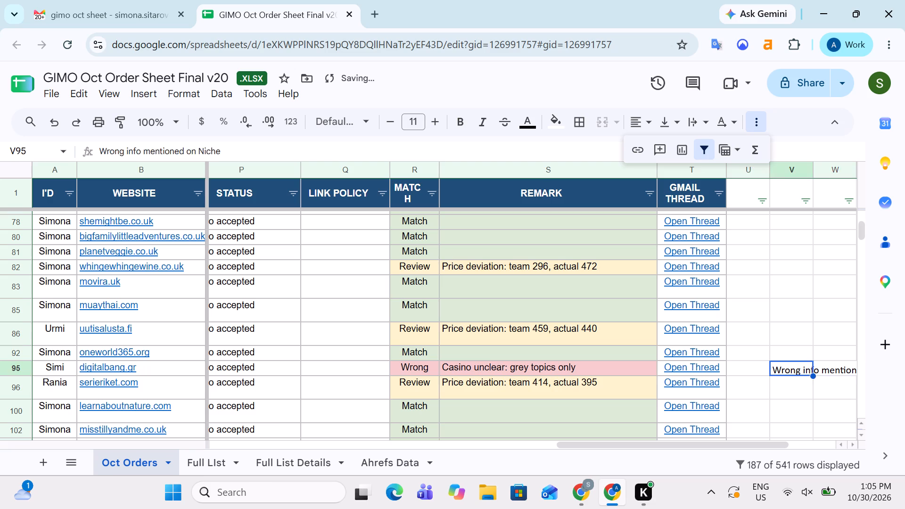
pyautogui.press('Right')
pyautogui.press('Right')
pyautogui.press('Right')
pyautogui.press('Right')
pyautogui.press('Right')
pyautogui.press('Right')
pyautogui.press('Right')
pyautogui.press('Right')
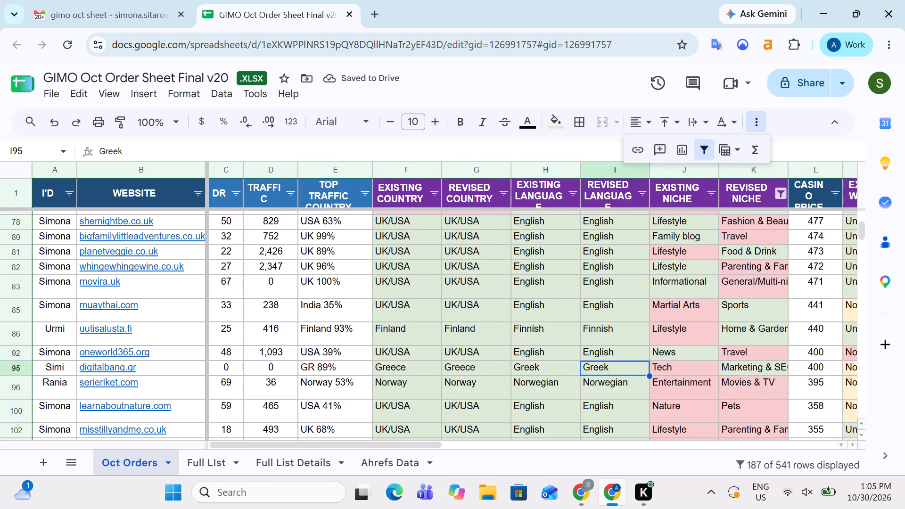
pyautogui.press('Right')
pyautogui.press('Right')
pyautogui.press('Left')
pyautogui.press('Right')
pyautogui.press('Down')
pyautogui.press('Left')
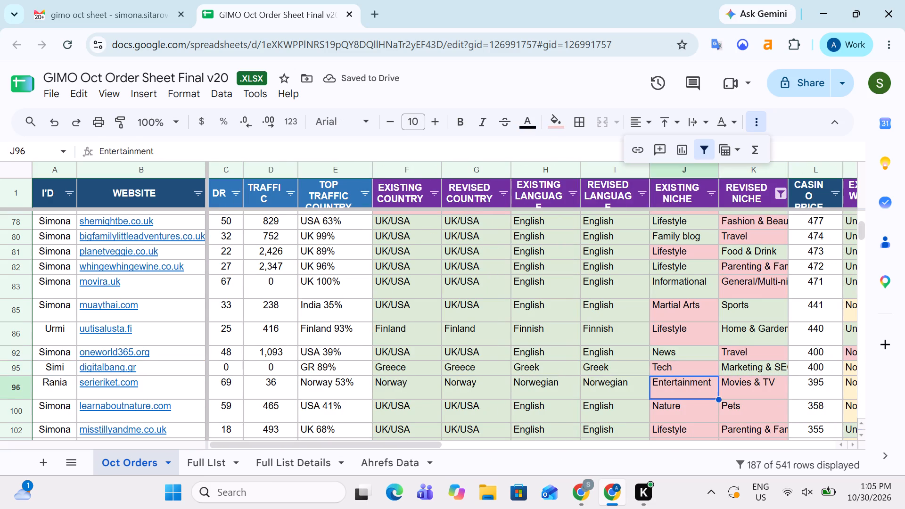
pyautogui.click(558, 123)
pyautogui.click(620, 202)
# Copy the learnaboutnature.com domain from the order sheet and open the website in a new tab.
pyautogui.press('Down')
pyautogui.press('Right')
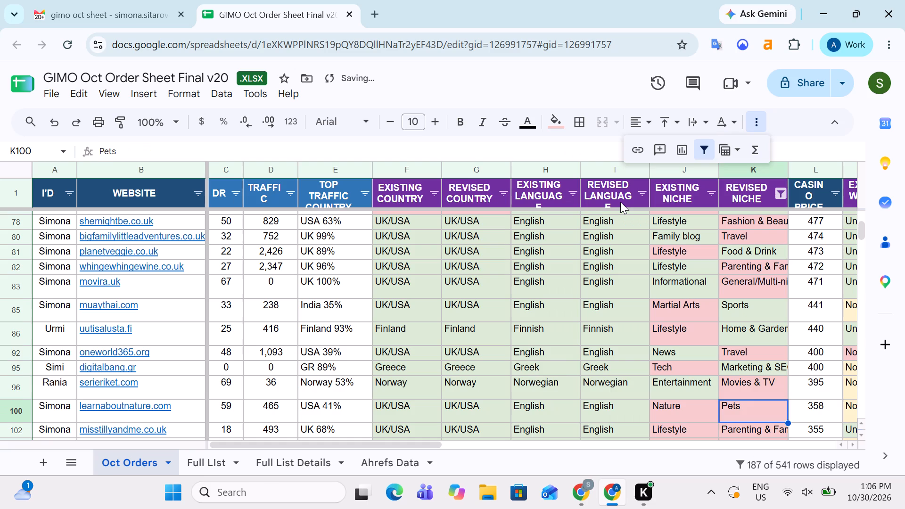
pyautogui.press('Left')
pyautogui.press('Left')
pyautogui.press('Left')
pyautogui.press('Left')
pyautogui.press('Left')
pyautogui.press('Left')
pyautogui.press('Left')
pyautogui.press('Left')
pyautogui.press('Left')
pyautogui.press('Left')
pyautogui.press('Left')
pyautogui.press('Left')
pyautogui.press('Left')
pyautogui.press('Left')
pyautogui.press('Left')
pyautogui.press('Left')
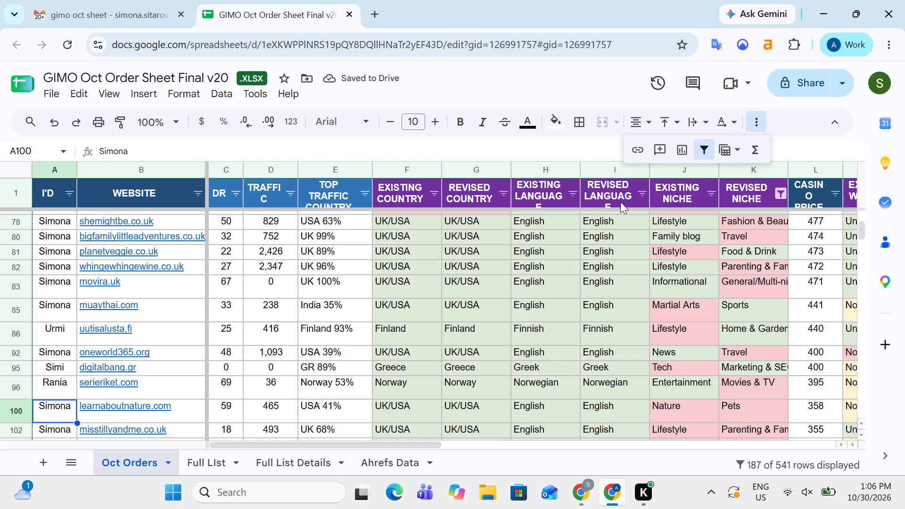
pyautogui.press('Right')
pyautogui.hotkey('ctrl', 'c')
pyautogui.click(370, 13)
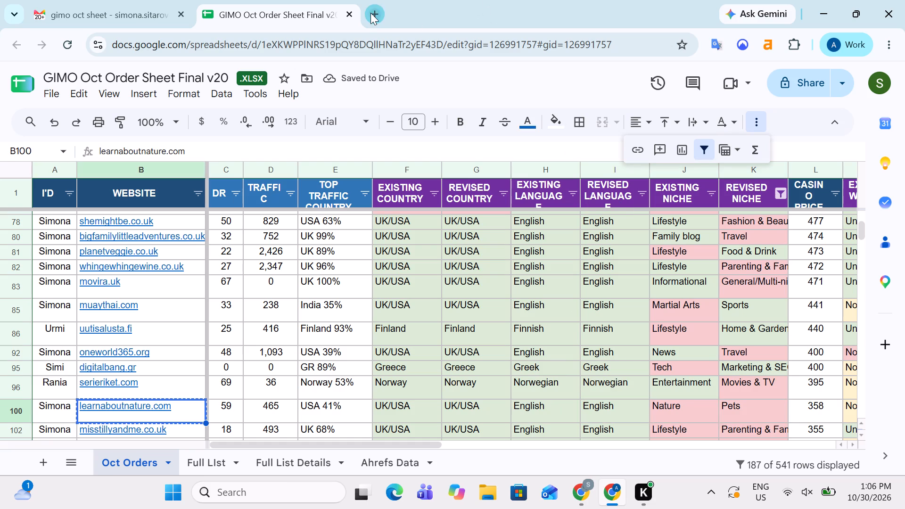
pyautogui.hotkey('ctrl', 'v')
pyautogui.press('Return')
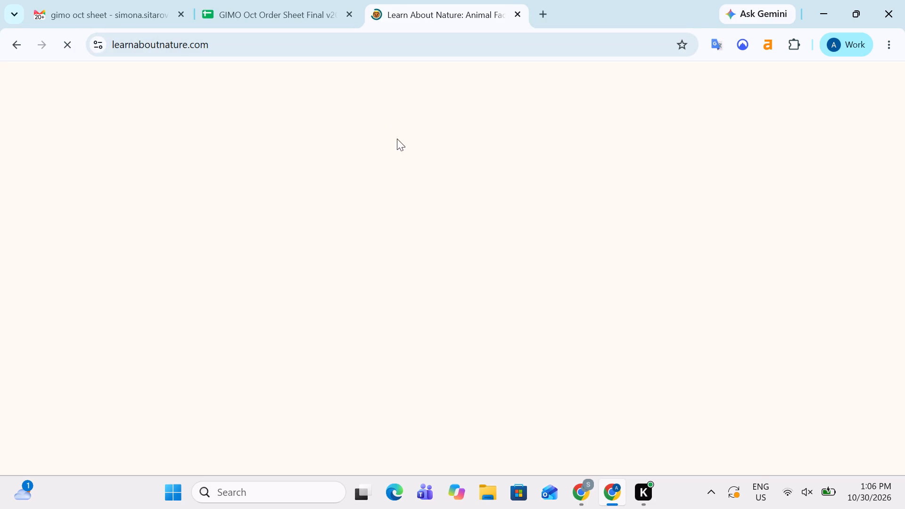
# Look through learnaboutnature.com's homepage guides and topics to judge its niche, and close the site.
pyautogui.scroll(-5, 475, 297)
pyautogui.scroll(-13, 402, 243)
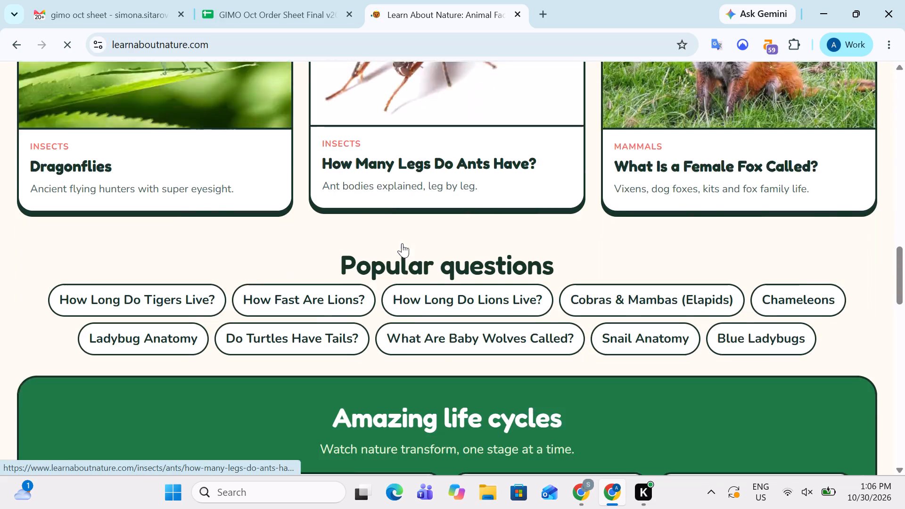
pyautogui.scroll(-1, 402, 243)
pyautogui.scroll(5, 402, 243)
pyautogui.scroll(3, 445, 266)
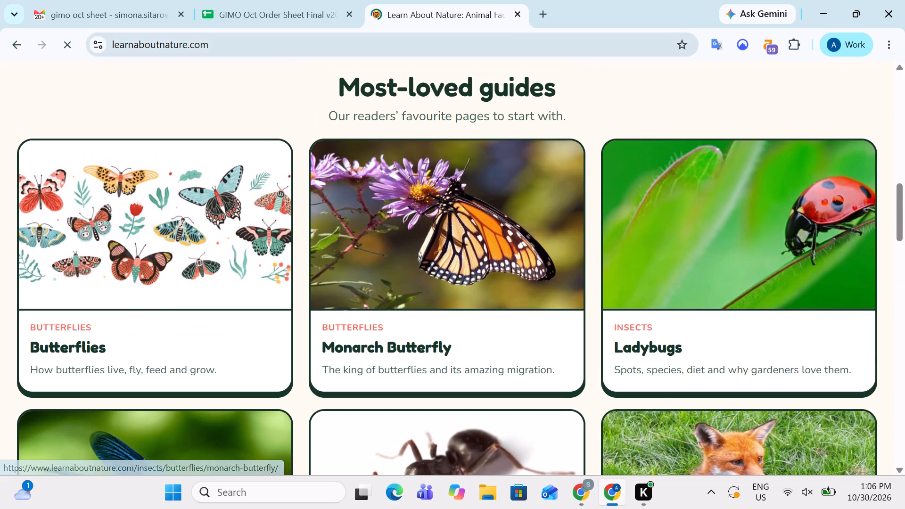
pyautogui.click(513, 15)
# Shade learnaboutnature.com's existing niche cell, Nature, light green.
pyautogui.press('Right')
pyautogui.press('Right')
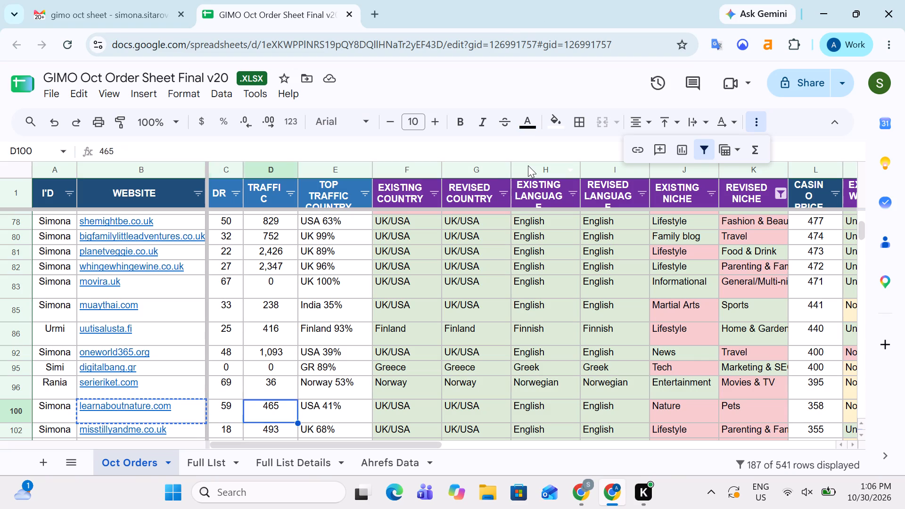
pyautogui.press('Right')
pyautogui.press('Right')
pyautogui.press('Right')
pyautogui.press('Right')
pyautogui.press('Right')
pyautogui.press('Right')
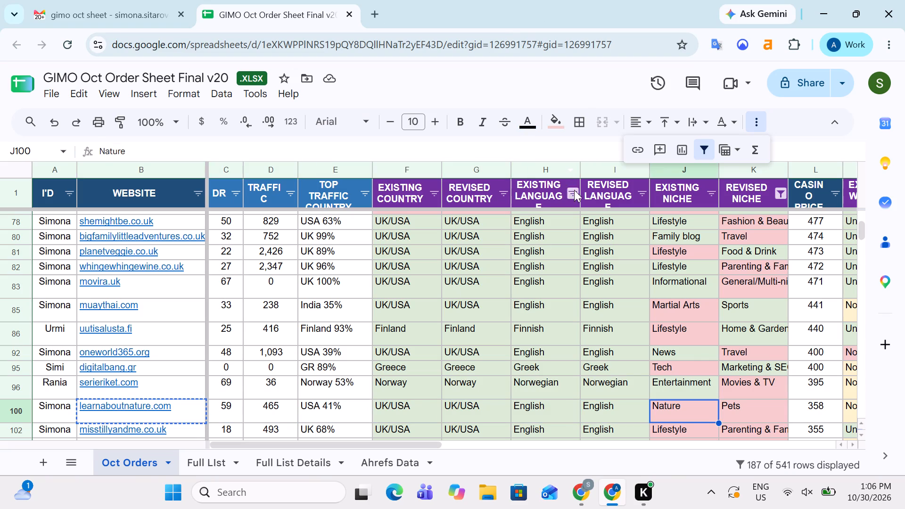
pyautogui.click(557, 118)
pyautogui.click(625, 200)
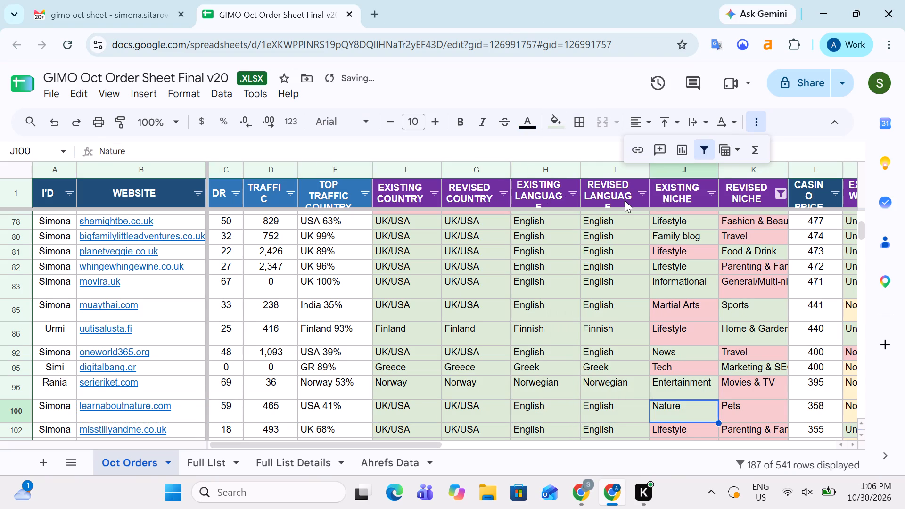
# Scan the existing niches of the order rows from misstillyandme.co.uk down to halalharaminfo.com.
pyautogui.press('Down')
pyautogui.press('Down')
pyautogui.press('Down')
pyautogui.press('Down')
pyautogui.press('Down')
pyautogui.press('Down')
pyautogui.press('Down')
pyautogui.press('Down')
pyautogui.press('Down')
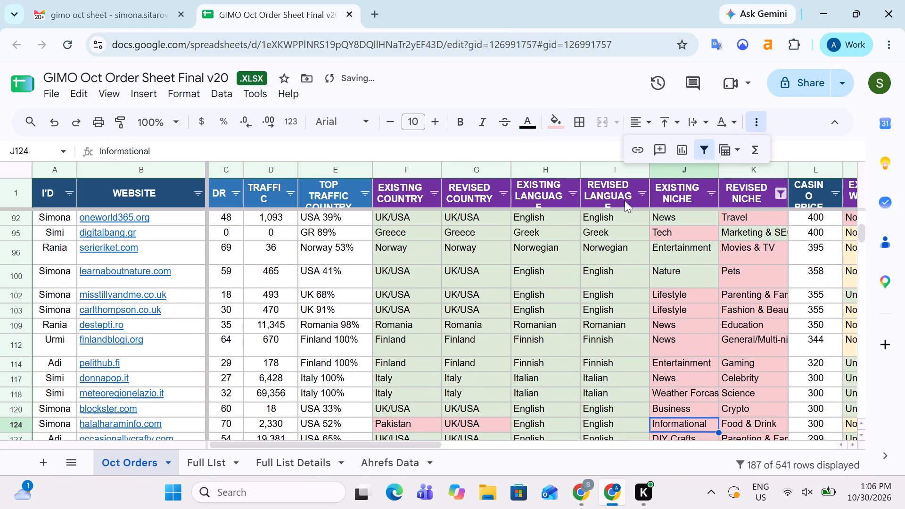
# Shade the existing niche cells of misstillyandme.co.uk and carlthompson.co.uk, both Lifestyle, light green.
pyautogui.press('Up')
pyautogui.press('Up')
pyautogui.press('Up')
pyautogui.press('Up')
pyautogui.press('Up')
pyautogui.press('Up')
pyautogui.press('Up')
pyautogui.press('Up')
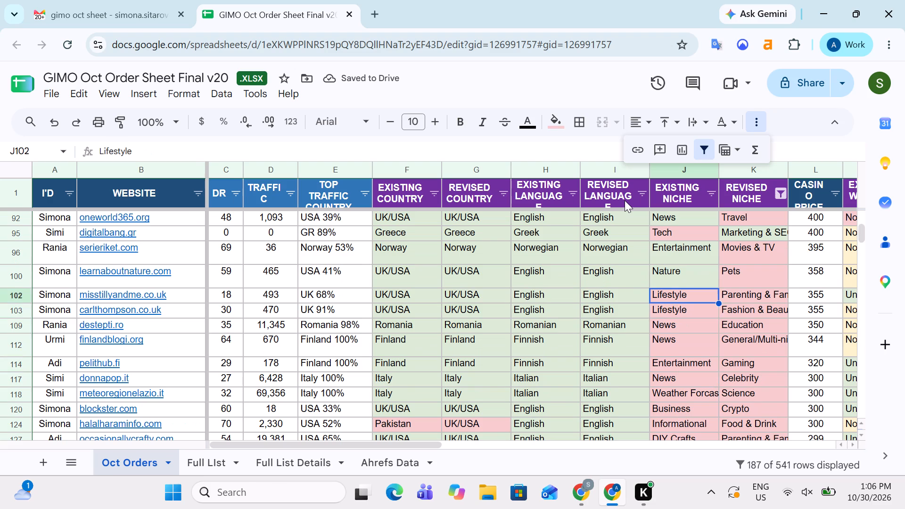
pyautogui.hotkey('shift', 'Down')
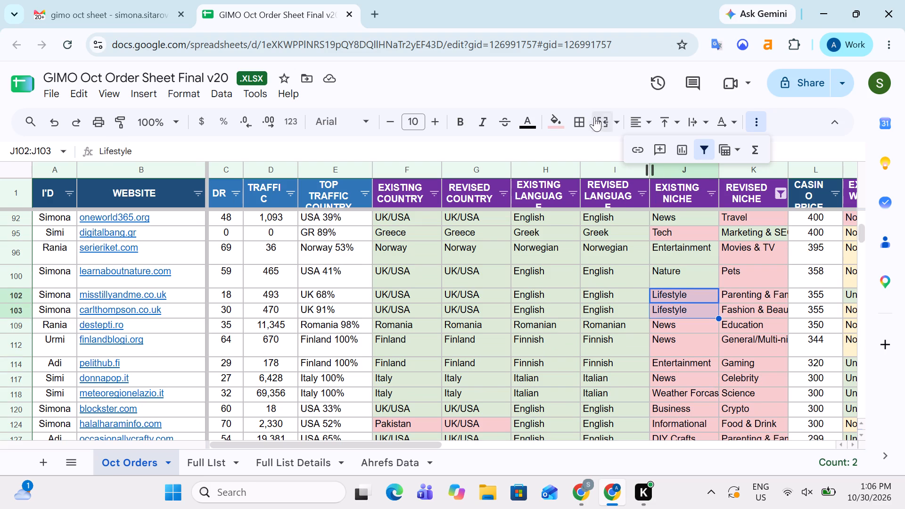
pyautogui.click(559, 116)
pyautogui.click(622, 197)
# Copy the destepti.ro domain from the order sheet and open the website in a new tab.
pyautogui.press('Down')
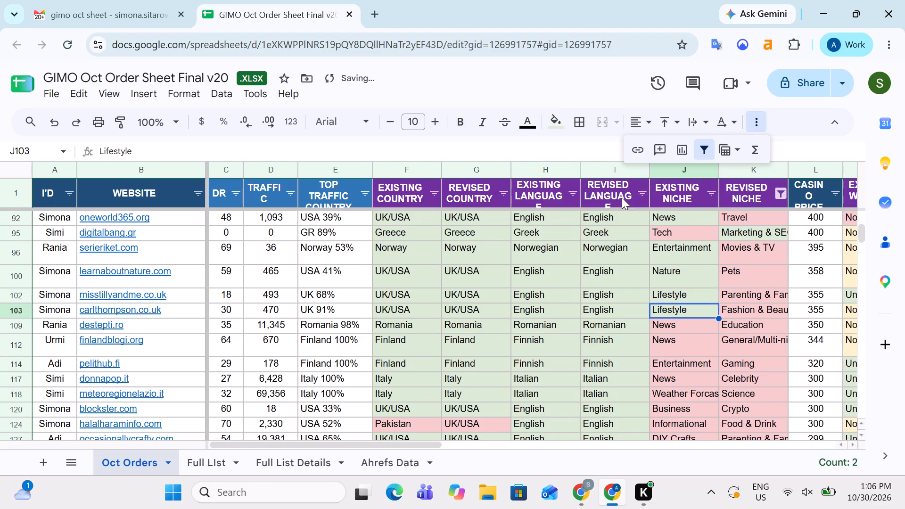
pyautogui.press('Right')
pyautogui.press('Down')
pyautogui.press('Left')
pyautogui.press('Left')
pyautogui.press('Left')
pyautogui.press('Left')
pyautogui.press('Left')
pyautogui.press('Left')
pyautogui.press('Left')
pyautogui.press('Left')
pyautogui.press('Left')
pyautogui.press('Left')
pyautogui.press('Left')
pyautogui.press('Left')
pyautogui.press('Left')
pyautogui.press('Left')
pyautogui.press('Right')
pyautogui.hotkey('ctrl', 'c')
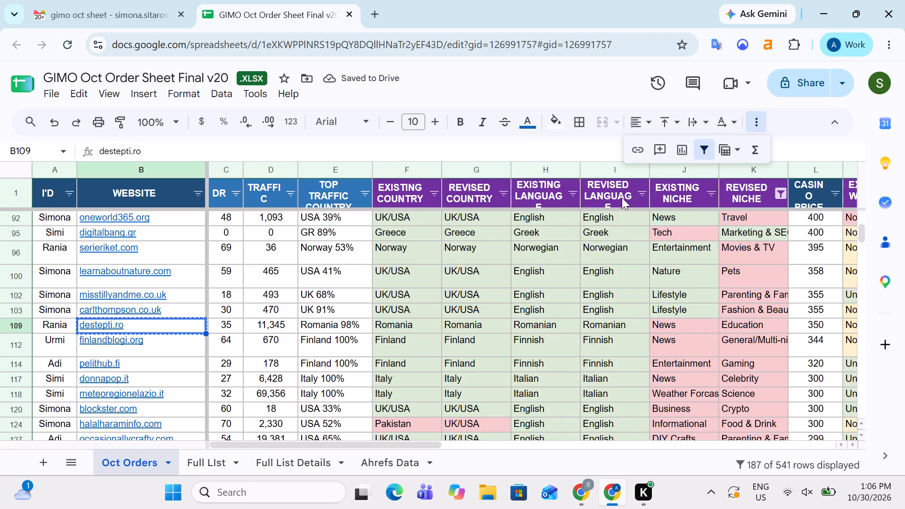
pyautogui.click(380, 8)
pyautogui.hotkey('ctrl', 'v')
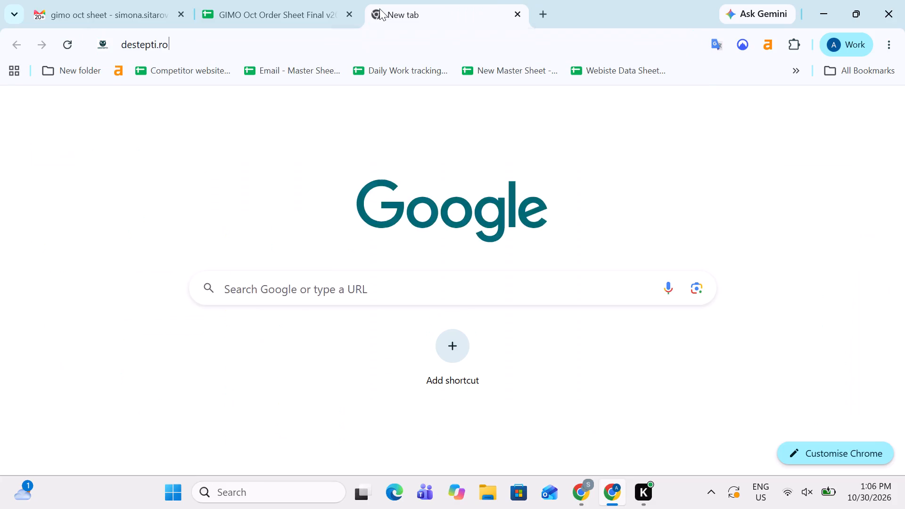
pyautogui.press('Return')
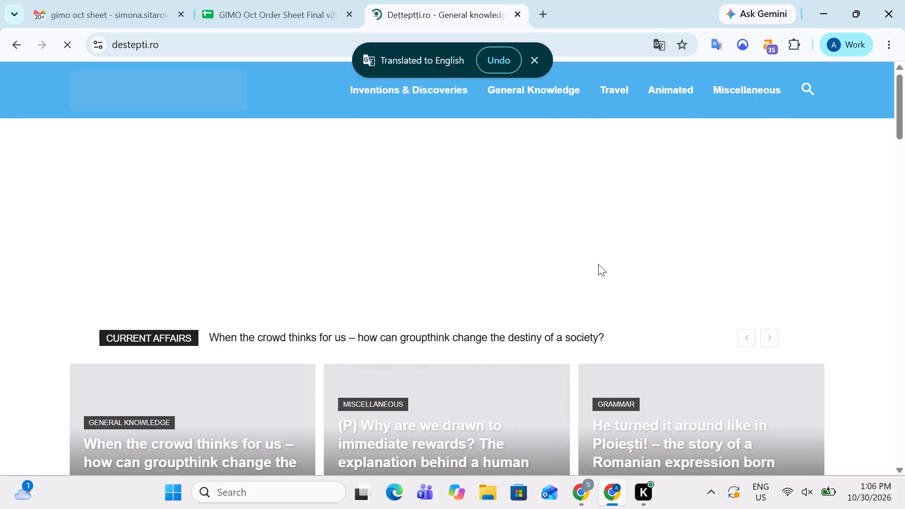
# Look through destepti.ro's homepage articles and categories to judge whether its niche is news or education.
pyautogui.scroll(-5, 598, 264)
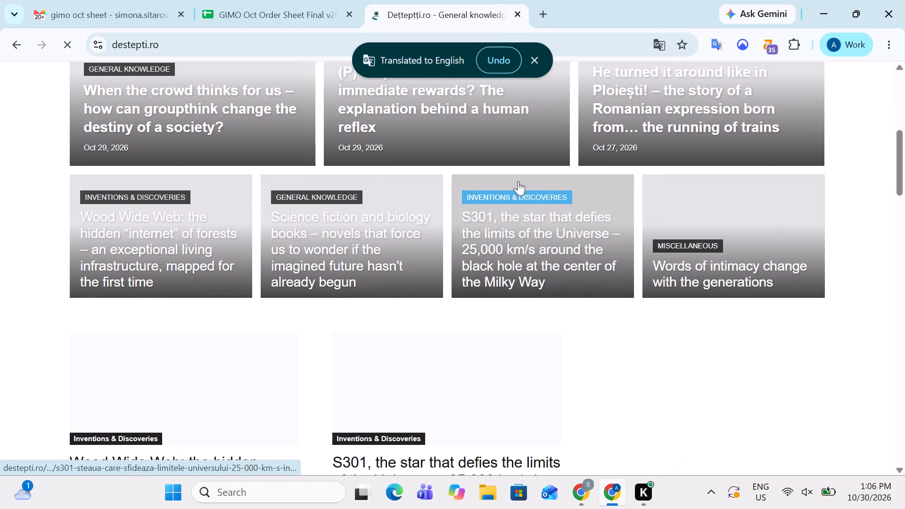
pyautogui.scroll(-4, 546, 202)
pyautogui.scroll(-5, 539, 239)
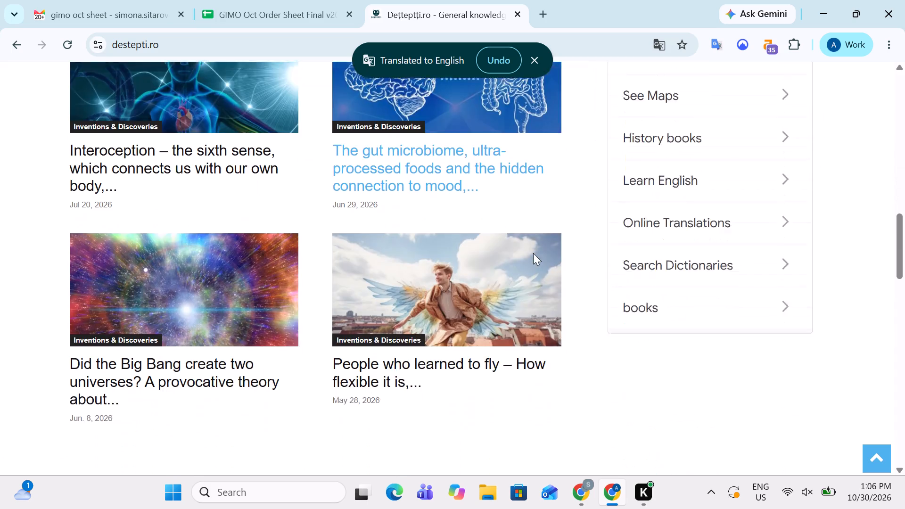
pyautogui.scroll(-11, 533, 253)
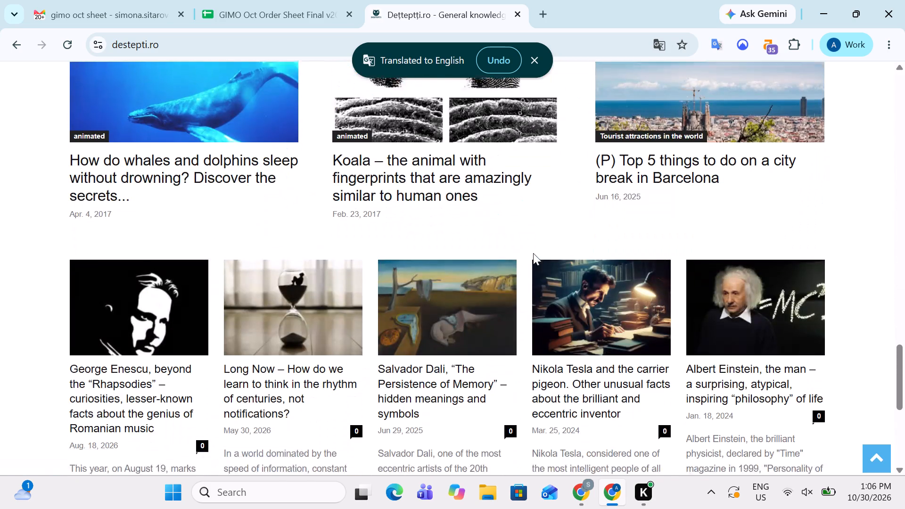
pyautogui.scroll(-2, 533, 253)
pyautogui.scroll(7, 533, 253)
# Return to the order sheet and shade destepti.ro's revised niche cell, Education, light green.
pyautogui.click(272, 0)
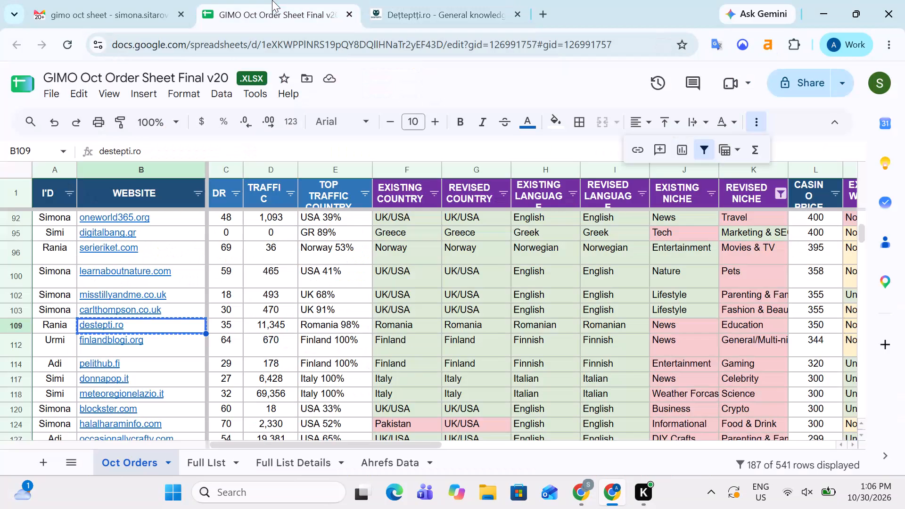
pyautogui.press('Right')
pyautogui.press('Right')
pyautogui.press('Right')
pyautogui.press('Right')
pyautogui.press('Right')
pyautogui.press('Right')
pyautogui.press('Right')
pyautogui.press('Right')
pyautogui.press('Right')
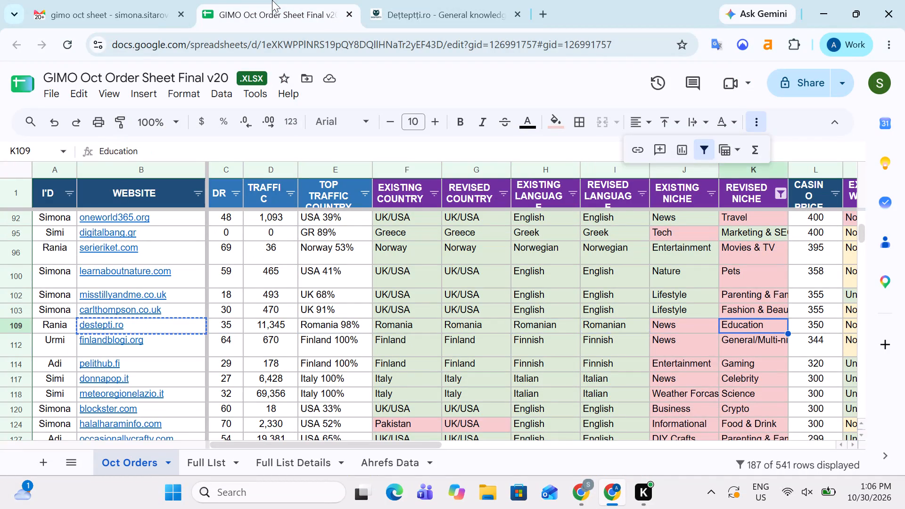
pyautogui.click(556, 120)
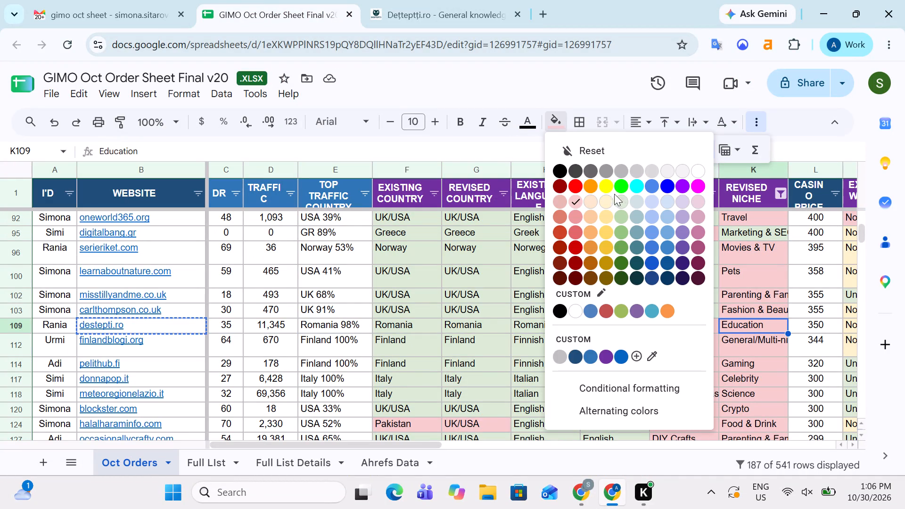
pyautogui.click(620, 197)
# Copy the destepti.ro domain from the order sheet and search for it in New Master Sheet.
pyautogui.press('Left')
pyautogui.press('Left')
pyautogui.press('Left')
pyautogui.press('Left')
pyautogui.press('Left')
pyautogui.press('Left')
pyautogui.press('Left')
pyautogui.press('Left')
pyautogui.press('Left')
pyautogui.press('Left')
pyautogui.press('Left')
pyautogui.press('Left')
pyautogui.press('Left')
pyautogui.press('Left')
pyautogui.press('Left')
pyautogui.press('Right')
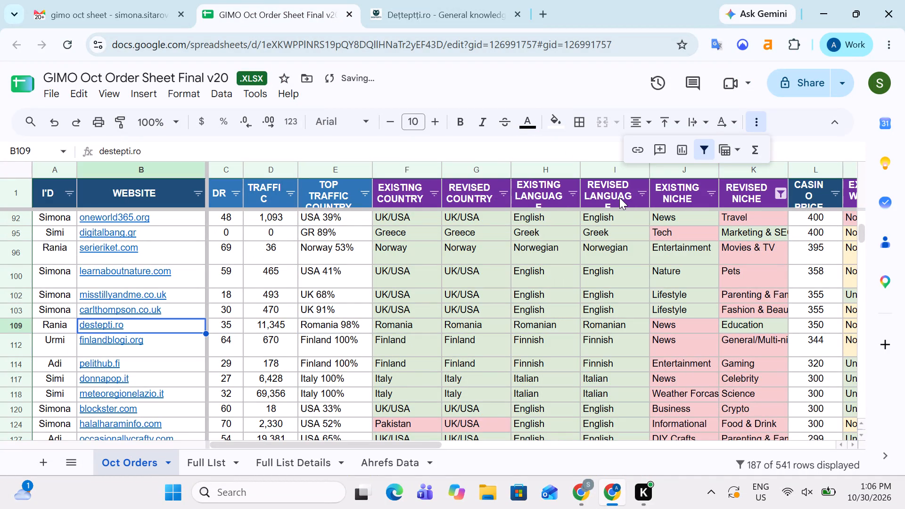
pyautogui.hotkey('ctrl', 'c')
pyautogui.hotkey('alt', 'Tab')
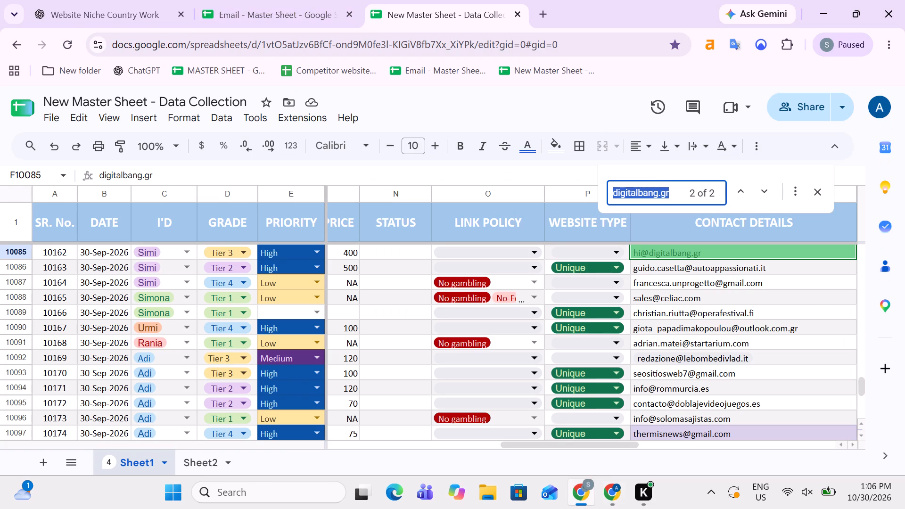
pyautogui.tripleClick(648, 194)
pyautogui.hotkey('ctrl', 'v')
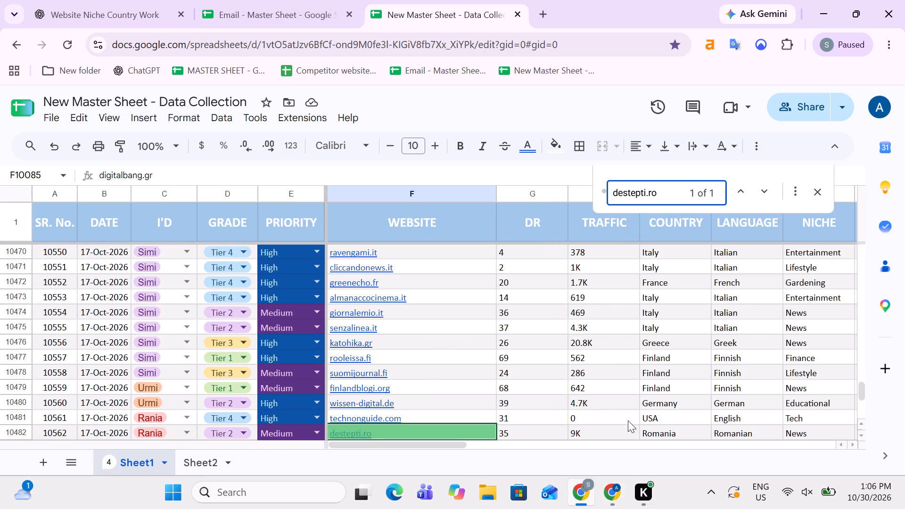
# Set the niche of destepti.ro in New Master Sheet to Educational.
pyautogui.click(636, 434)
pyautogui.press('Right')
pyautogui.press('Right')
pyautogui.press('Right')
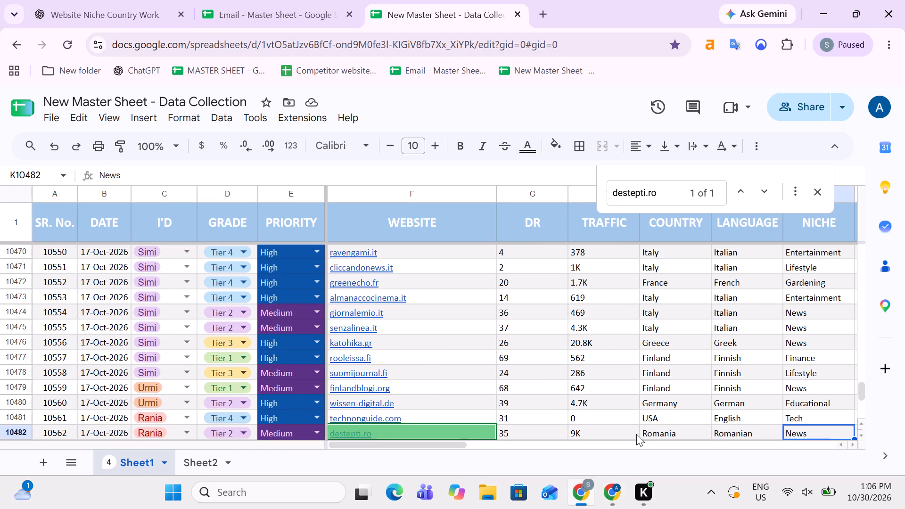
pyautogui.write('Edu')
pyautogui.write('ca')
pyautogui.write('tio')
pyautogui.press('n')
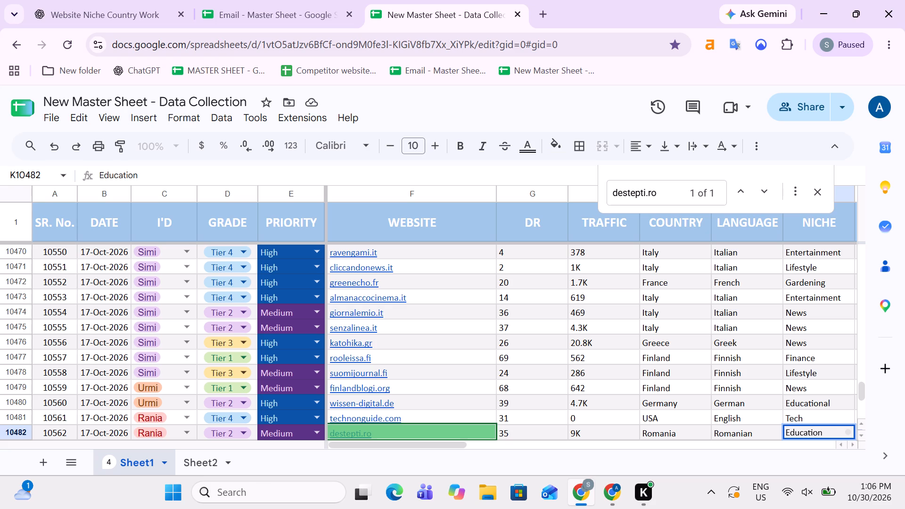
pyautogui.press('a')
pyautogui.press('Tab')
pyautogui.press('Left')
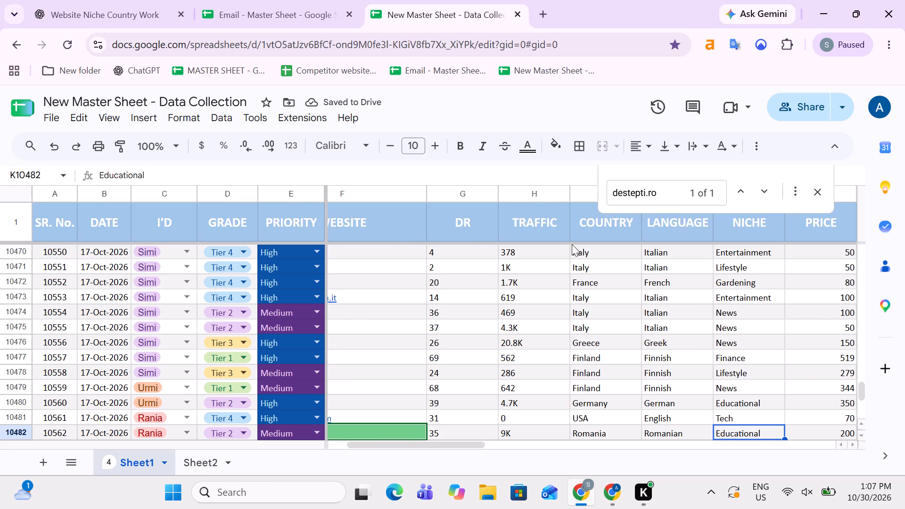
# Switch back to the order sheet and shade finlandblogi.org's existing niche cell, News, light green.
pyautogui.hotkey('alt', 'Tab')
pyautogui.press('Right')
pyautogui.press('Right')
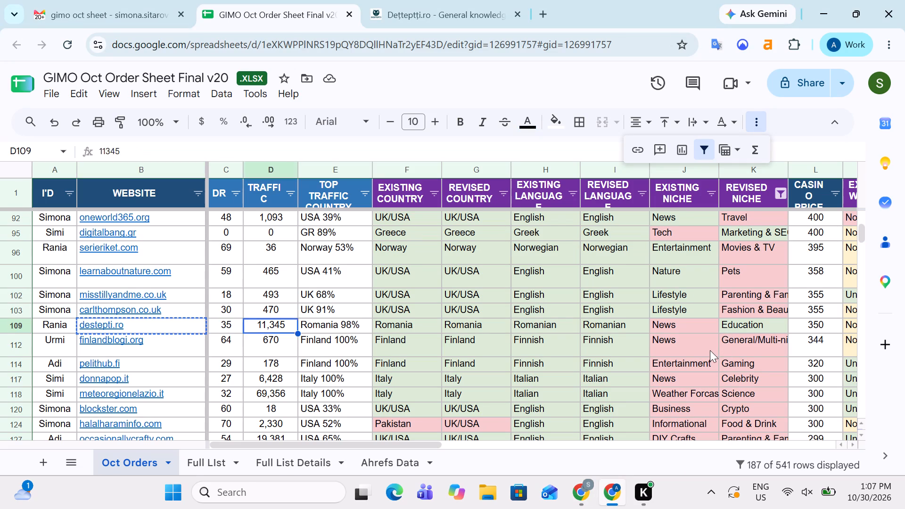
pyautogui.press('Right')
pyautogui.press('Right')
pyautogui.press('Right')
pyautogui.press('Right')
pyautogui.press('Right')
pyautogui.press('Right')
pyautogui.press('Down')
pyautogui.press('Left')
pyautogui.press('Right')
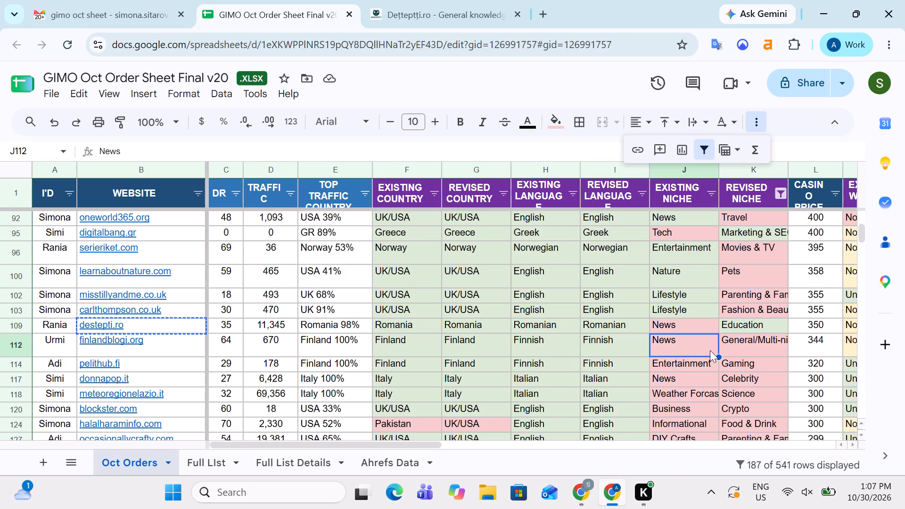
pyautogui.click(551, 131)
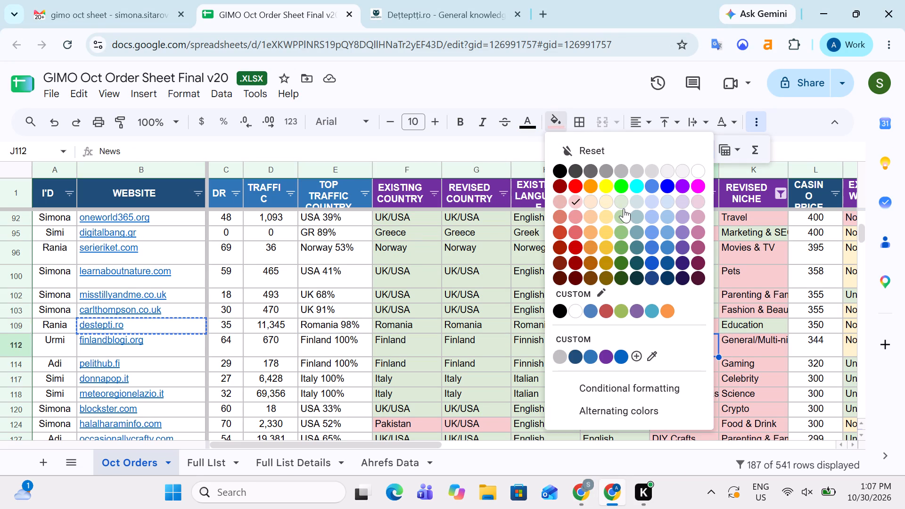
pyautogui.click(619, 199)
# Compare the existing and revised niches of pelithub.fi in the order sheet.
pyautogui.press('Down')
pyautogui.press('Right')
pyautogui.press('Left')
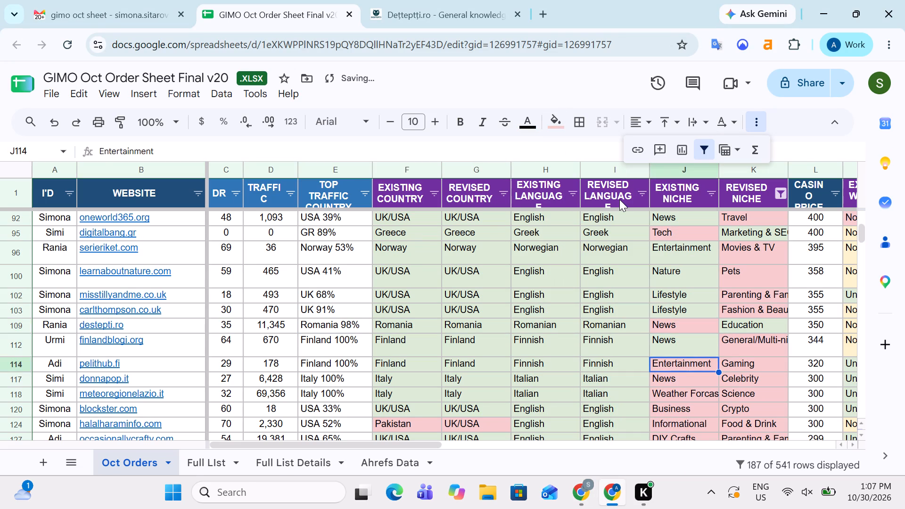
pyautogui.press('Right')
pyautogui.press('Left')
pyautogui.press('Right')
pyautogui.press('Left')
pyautogui.press('Left')
pyautogui.press('Right')
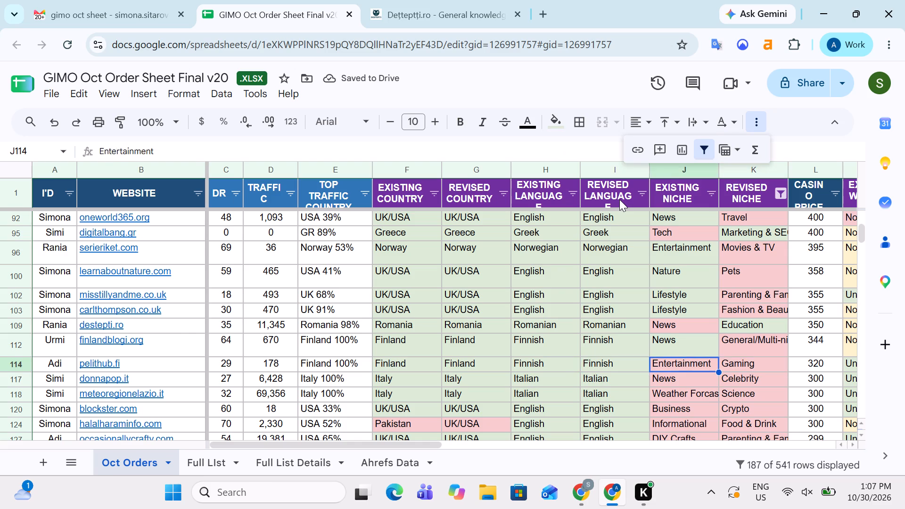
pyautogui.press('Right')
# Select the pelithub.fi domain in the order sheet's website column.
pyautogui.press('Left')
pyautogui.press('Left')
pyautogui.press('Left')
pyautogui.press('Left')
pyautogui.press('Left')
pyautogui.press('Left')
pyautogui.press('Left')
pyautogui.press('Left')
pyautogui.press('Left')
pyautogui.press('Left')
pyautogui.press('Left')
pyautogui.press('Left')
pyautogui.press('Right')
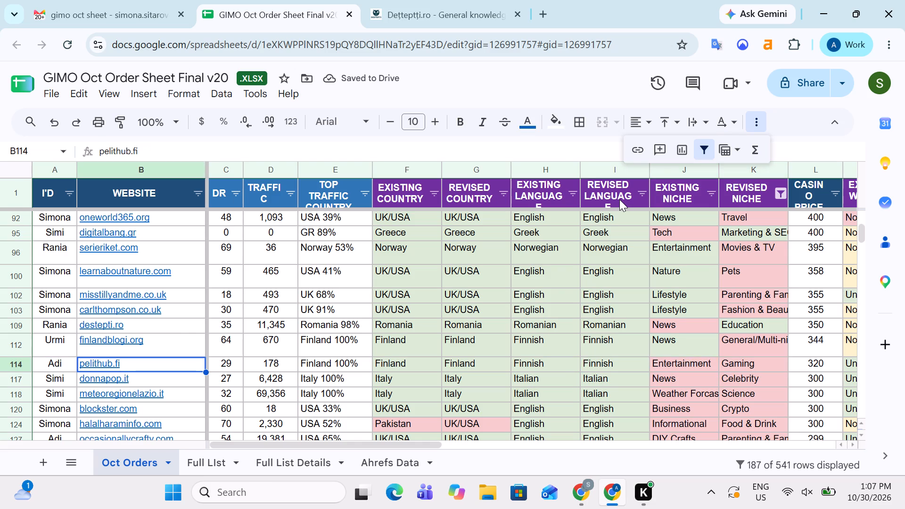